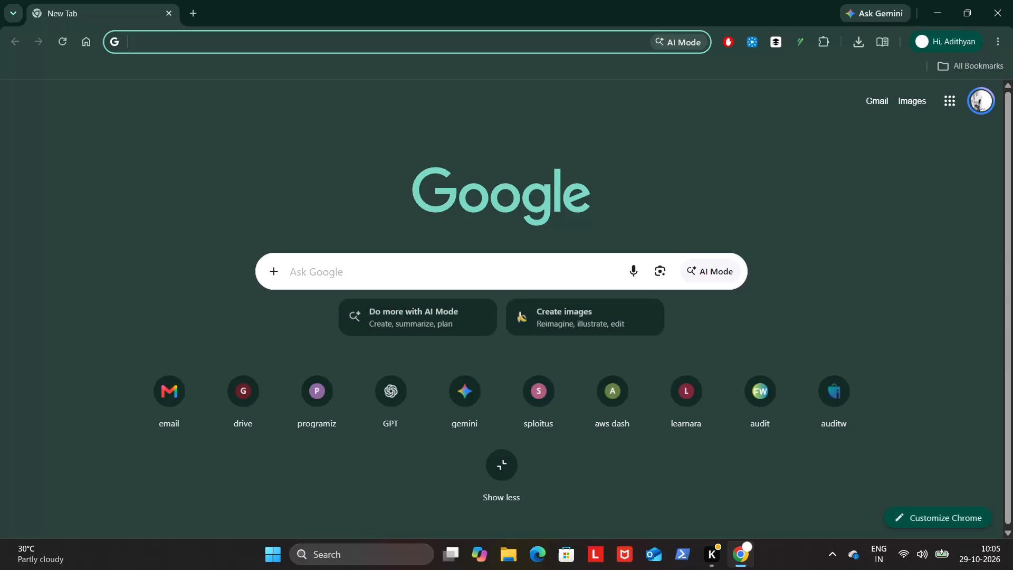
Search the web for "google docs" and open the Google Docs result to create a blank document.
left_click(261, 42)
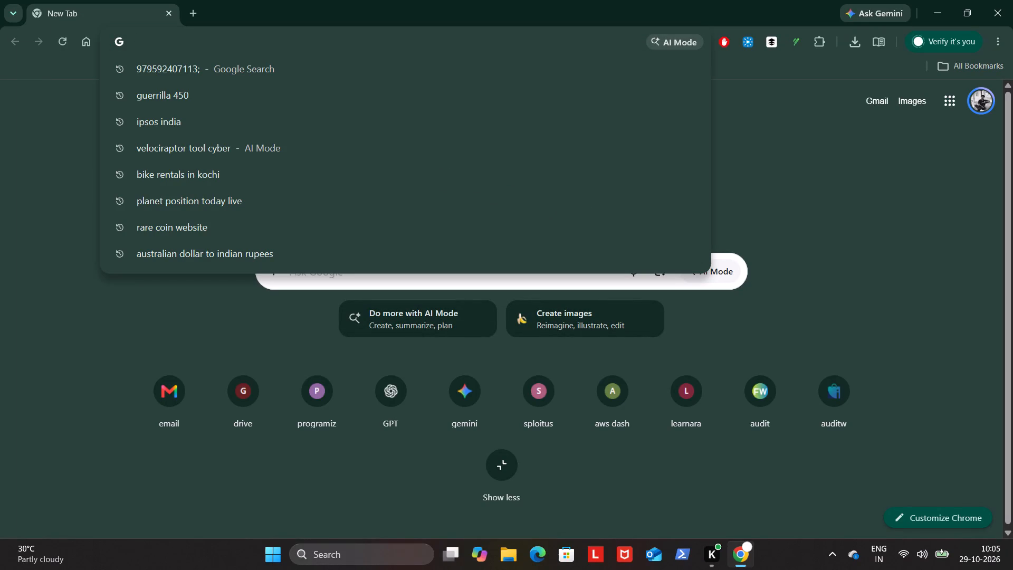
left_click(261, 42)
type("go")
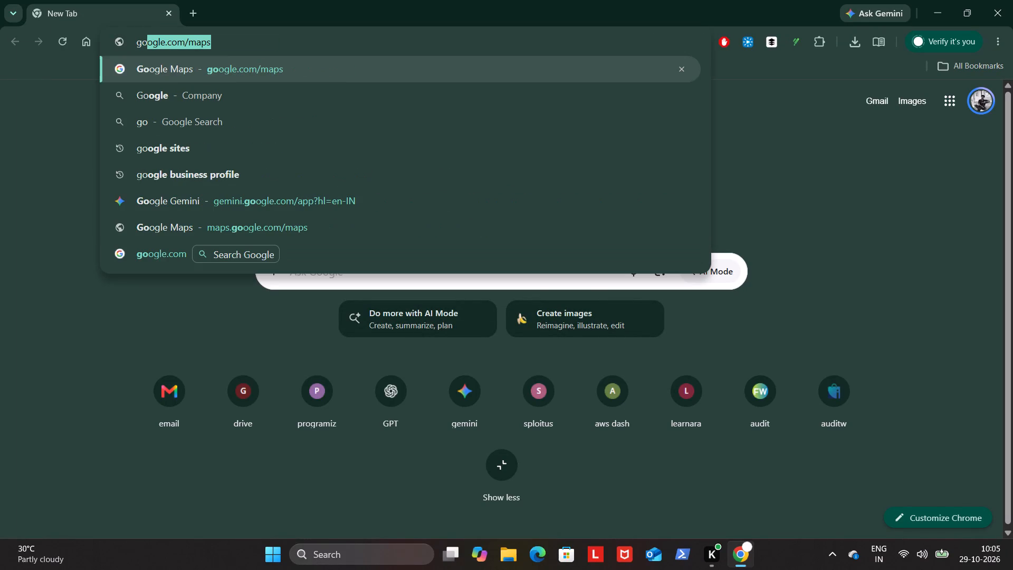
type("ogle")
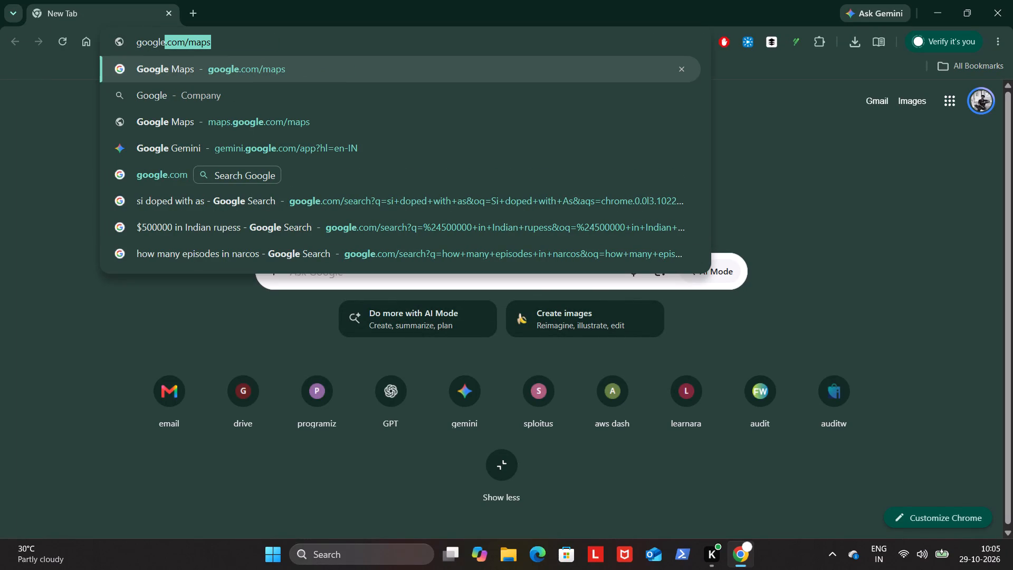
key("space")
type("docs")
key("Return")
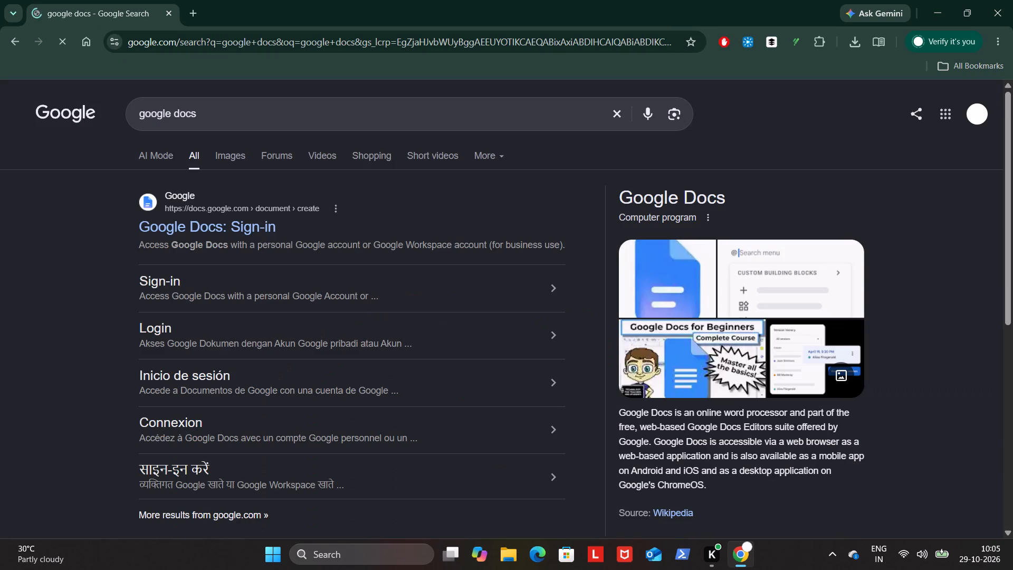
left_click(243, 223)
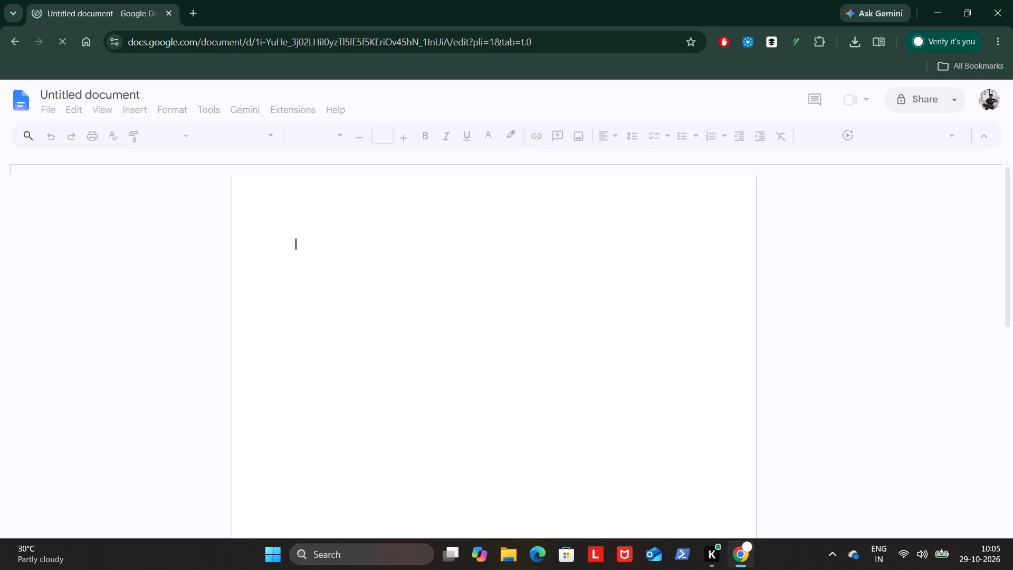
Start the document's first line with the text "Imagine you walk up o".
left_click(309, 232)
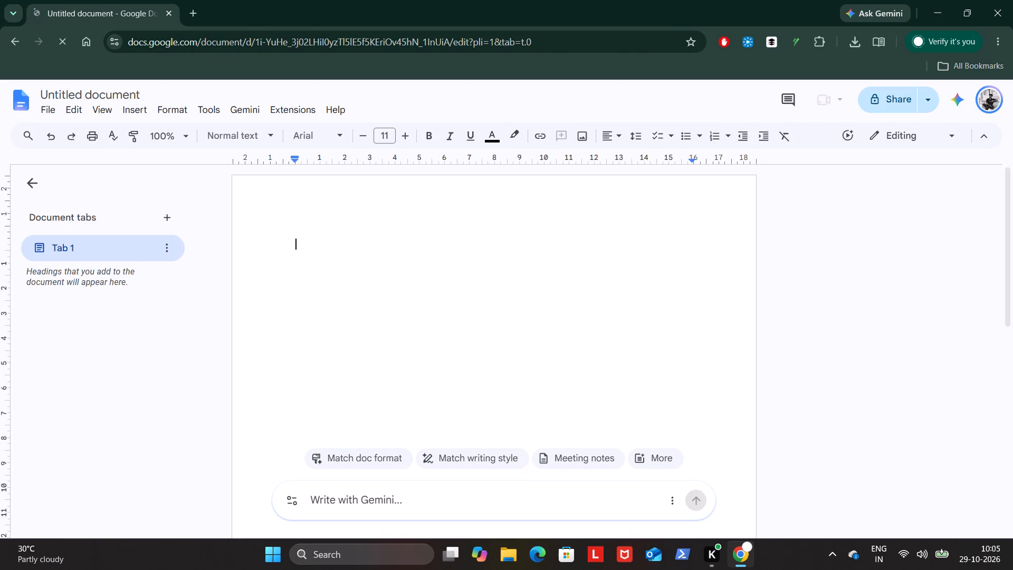
type("Ima")
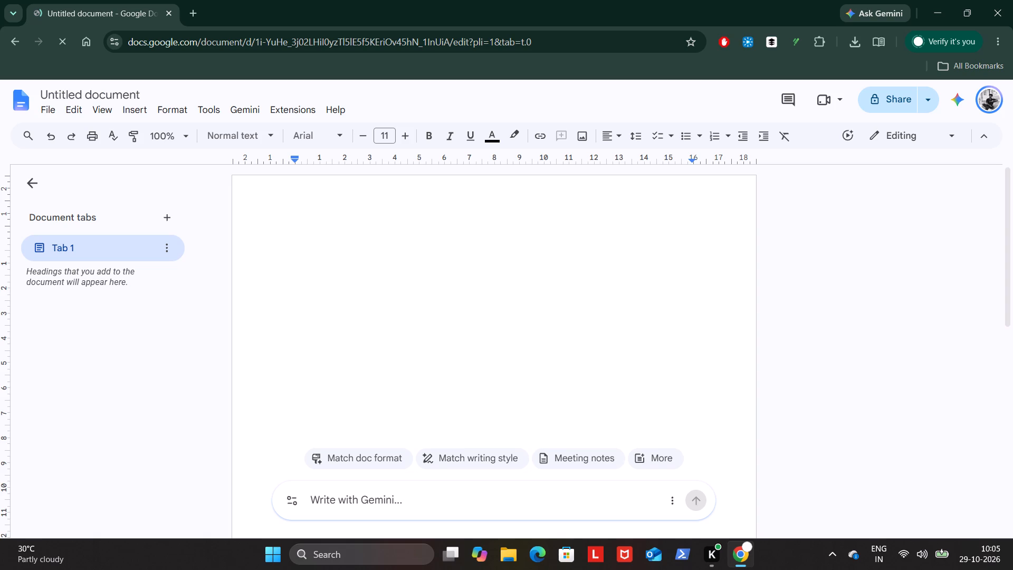
left_click(319, 265)
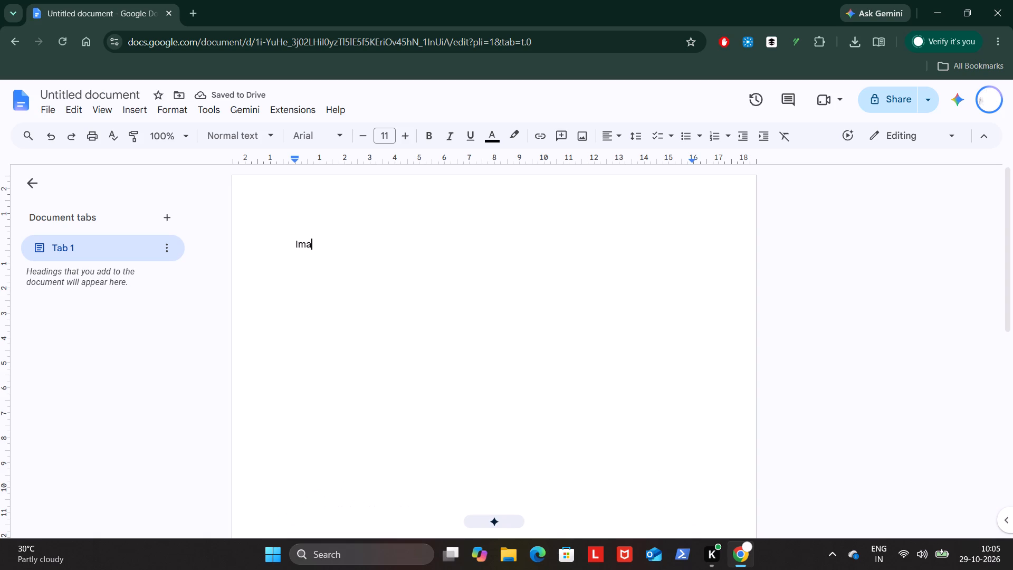
type("gine you walk up o")
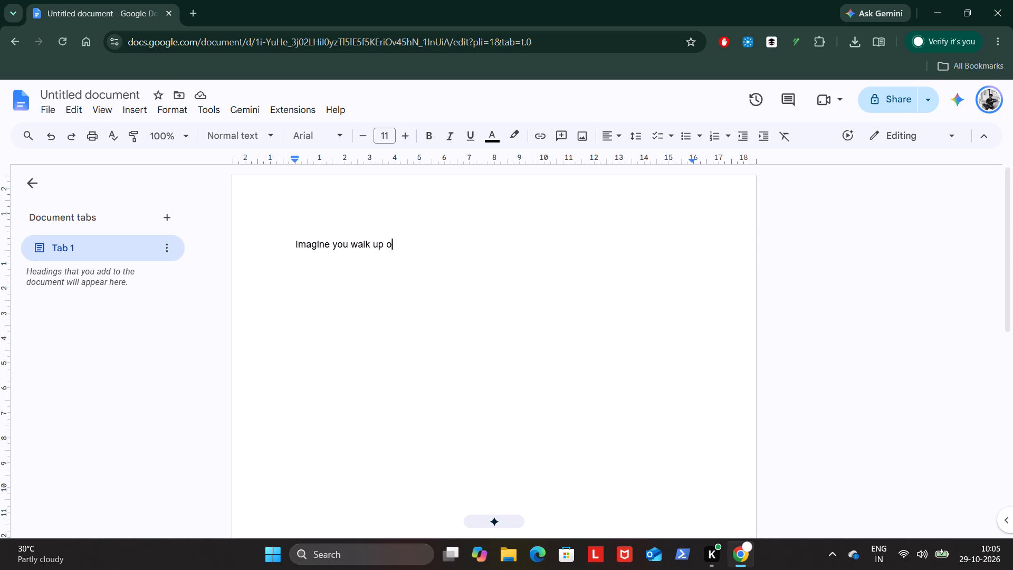
Correct the word "walk" in the opening line to "wake".
left_click(369, 245)
key("BackSpace")
key("BackSpace")
type("ke")
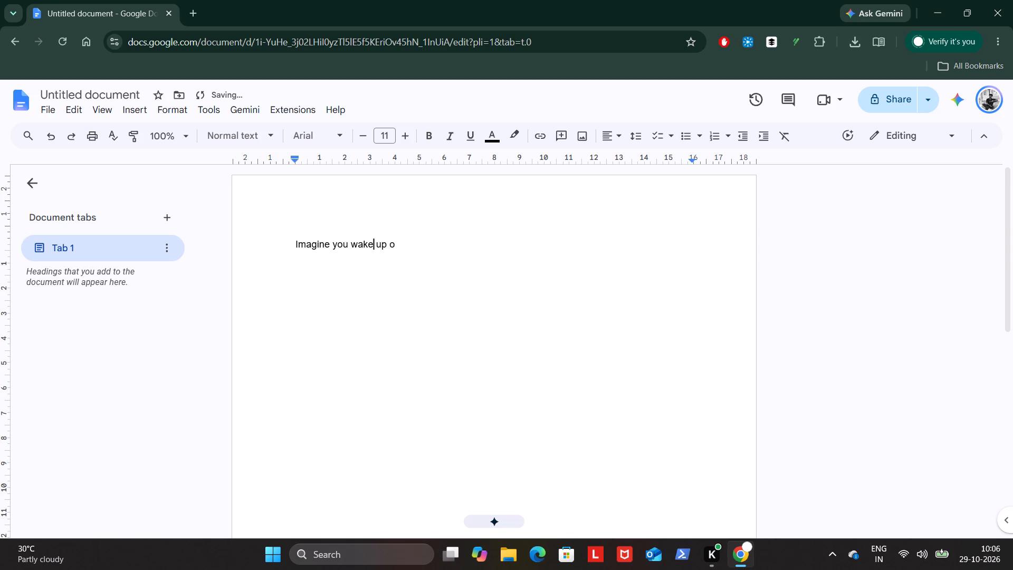
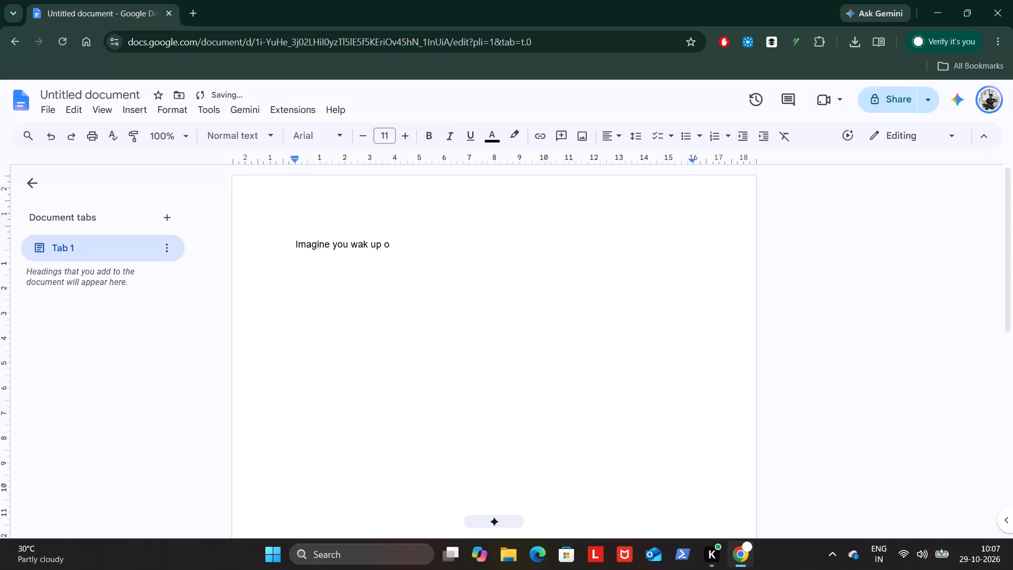
Delete the entire opening line so the document is empty.
key("ctrl+BackSpace")
key("ctrl+Right")
key("ctrl+Right")
key("ctrl+BackSpace")
key("ctrl+BackSpace")
key("ctrl+BackSpace")
key("ctrl+BackSpace")
key("ctrl+BackSpace")
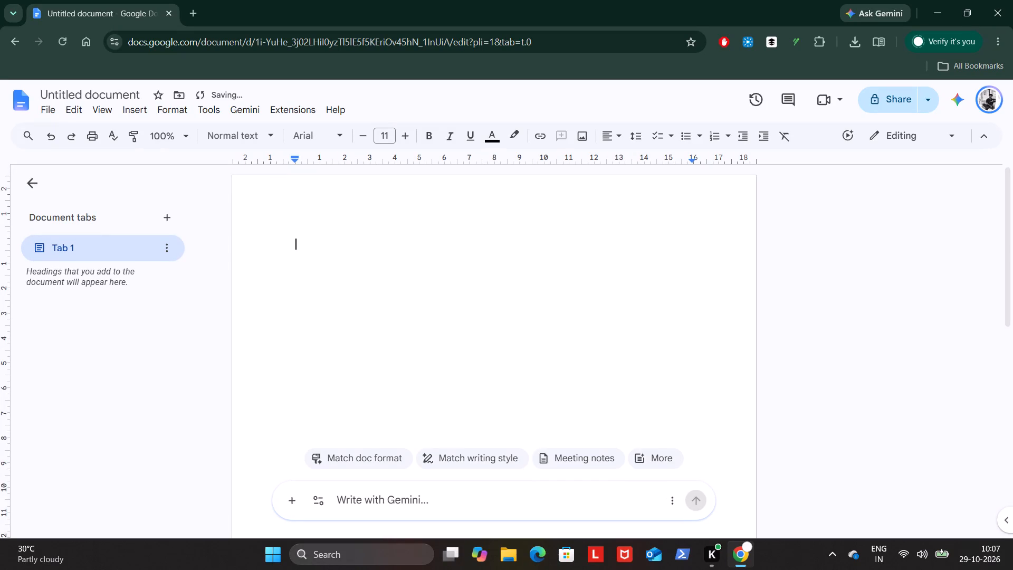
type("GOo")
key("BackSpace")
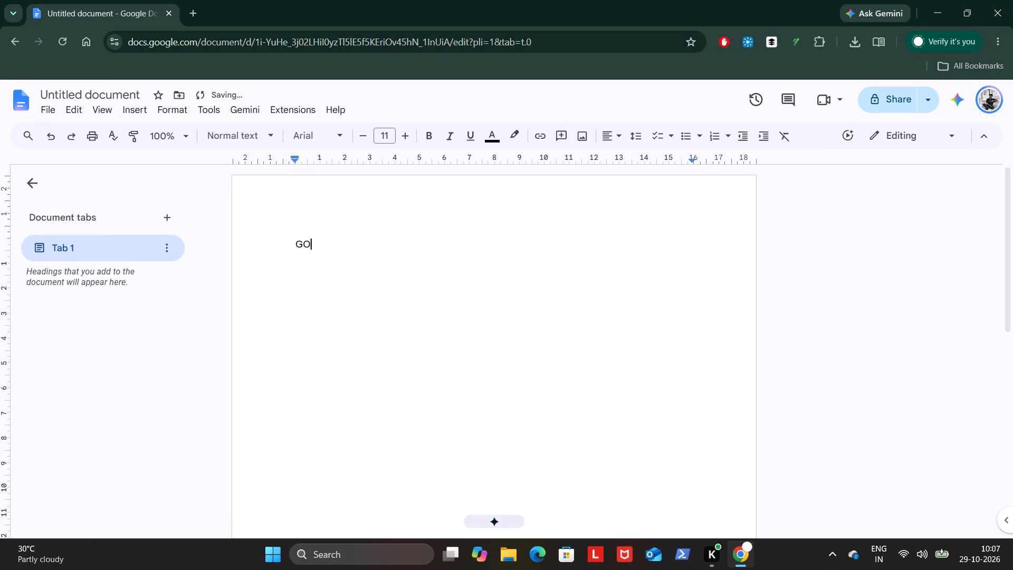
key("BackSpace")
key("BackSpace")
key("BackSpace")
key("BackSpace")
Write the opening line "Before we begin, I want you all to imagine something." followed by a blank line.
type("Before we begin,")
key("space")
type("I aqnat")
key("BackSpace")
key("BackSpace")
key("BackSpace")
key("BackSpace")
key("BackSpace")
type("want you")
key("space")
type("all to iimagine some")
type("thing.")
key("Return")
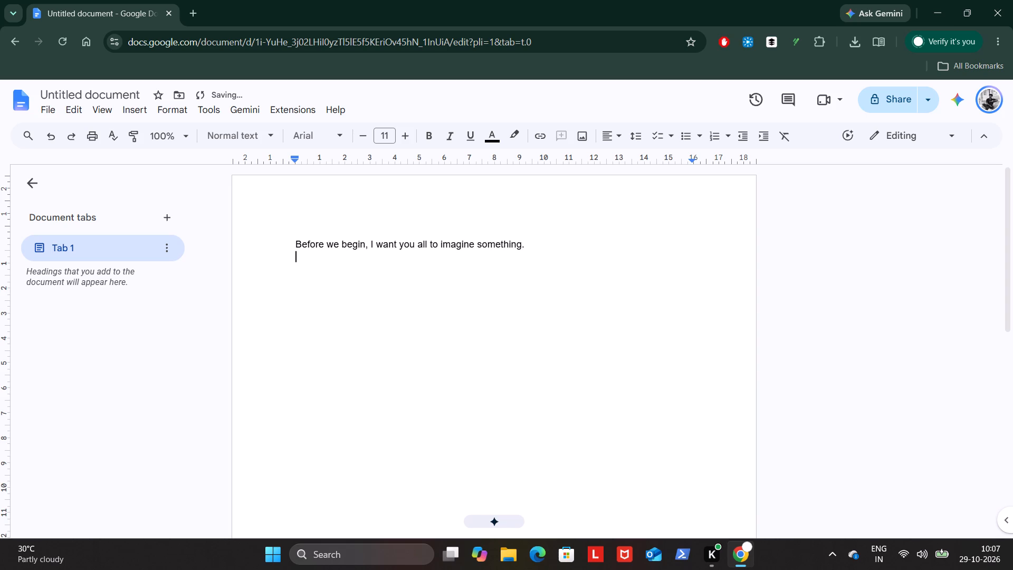
key("Return")
Add the paragraph "It's midnight, You're alone in your room. Everything is silent." followed by a blank line.
type("It's mifd")
key("BackSpace")
key("BackSpace")
type("dnight")
key("space")
key("BackSpace")
type(", You")
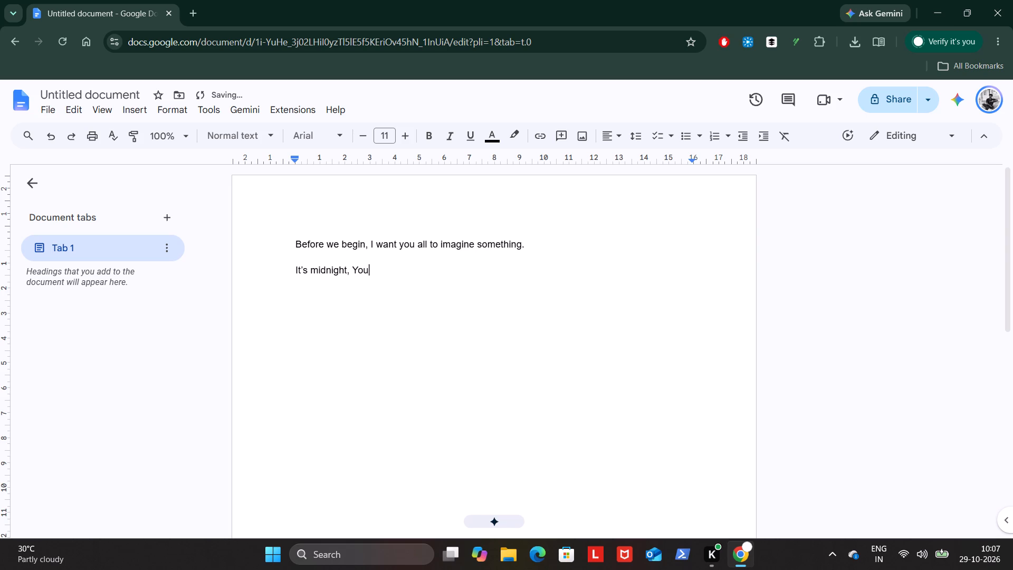
type("'re")
key("space")
type("alone in your room. EW")
key("BackSpace")
key("BackSpace")
type("everything")
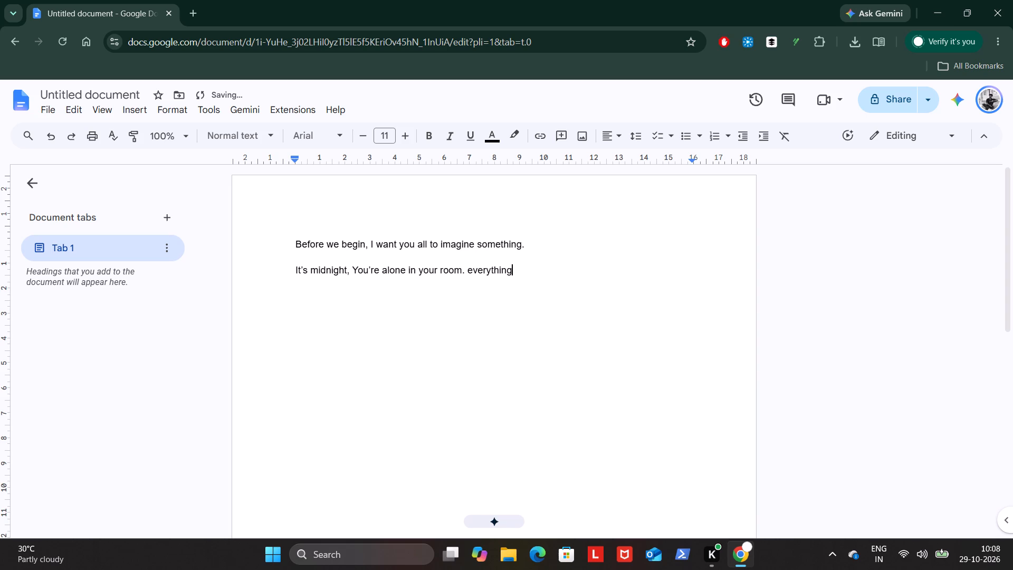
key("space")
type("is silent.")
key("space")
key("Return")
key("Return")
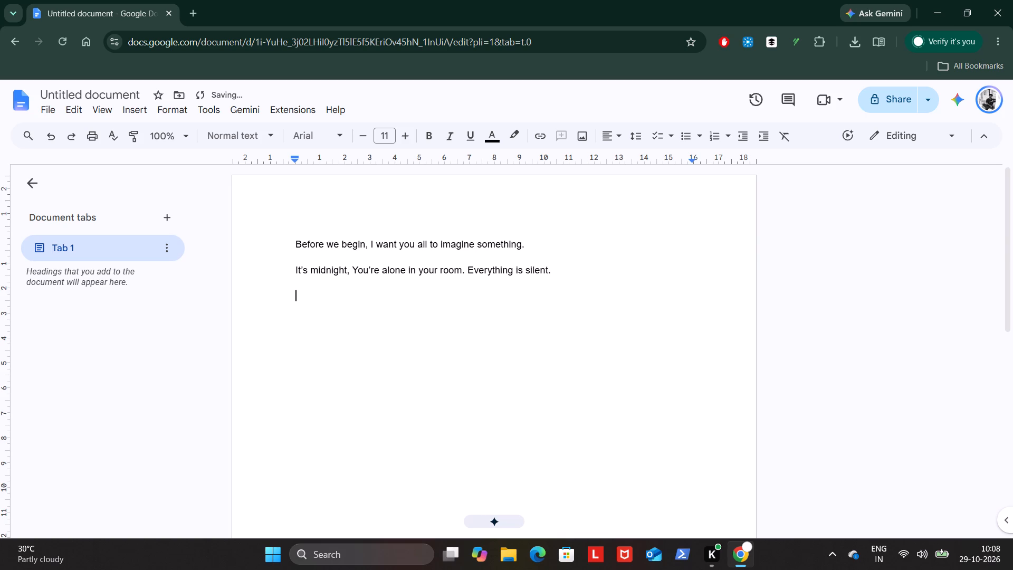
Add the paragraph "Suddenly..you hear three knocks on your door." followed by a blank line.
type("Suddenly")
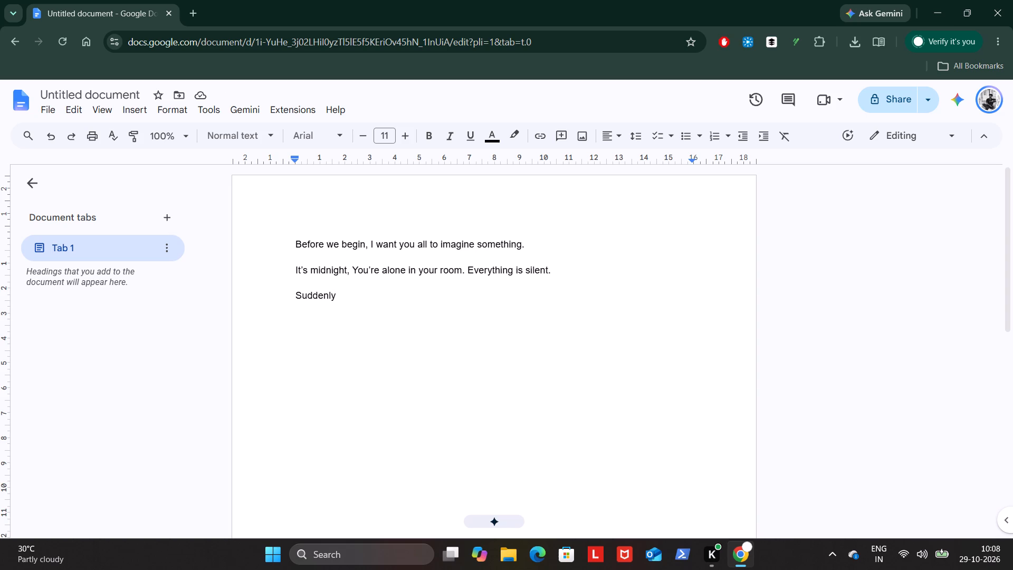
type("..you hear three knocks i")
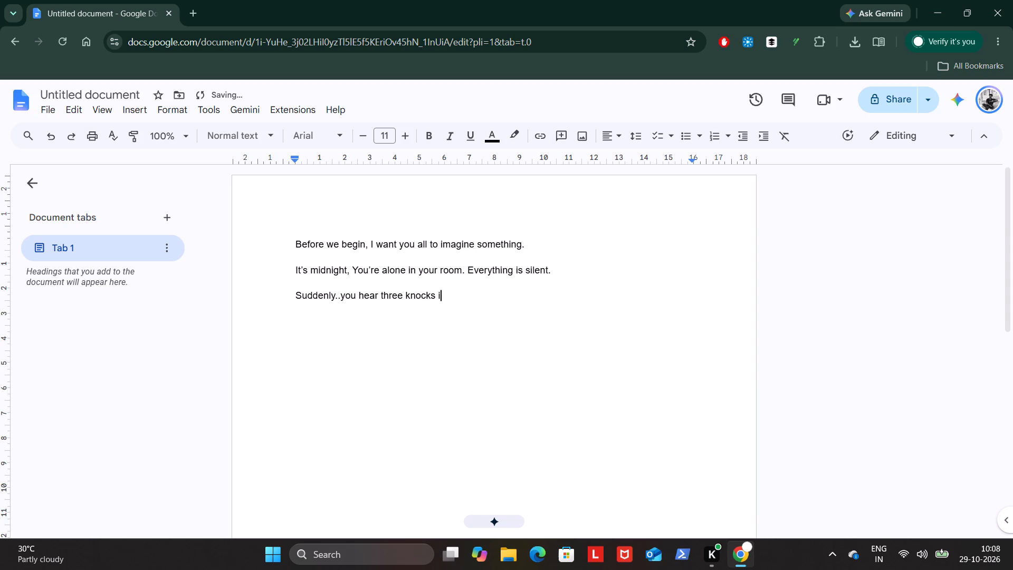
key("BackSpace")
type("on your door.")
key("Return")
key("Return")
Add the paragraph You ask, "who's there?" with the question in quotation marks, followed by a blank line.
type("You")
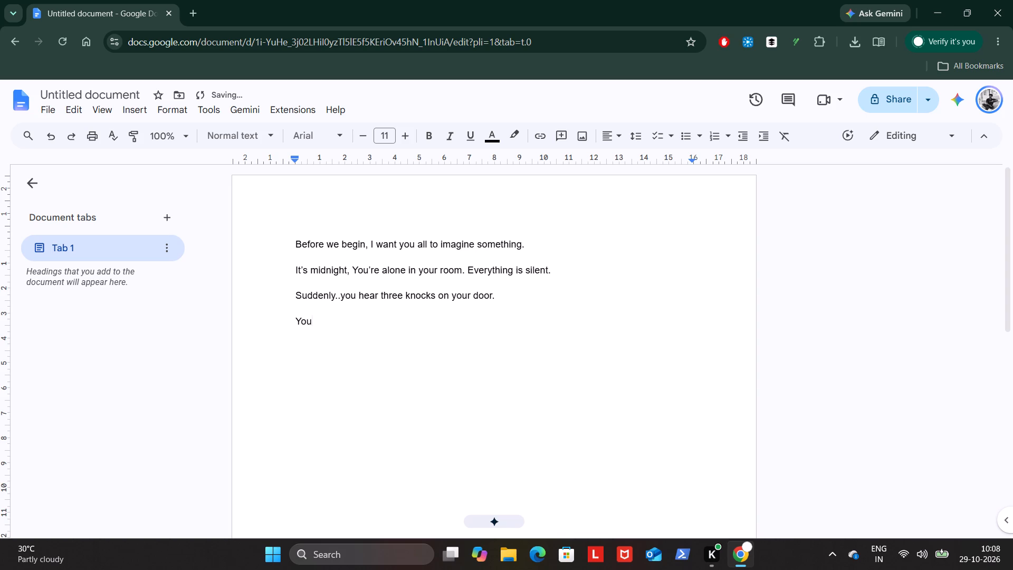
key("r")
key("BackSpace")
key("y")
key("BackSpace")
key("space")
type("ask")
type(",")
key("space")
type("\"Y")
key("BackSpace")
type("who's there")
key("shift+question")
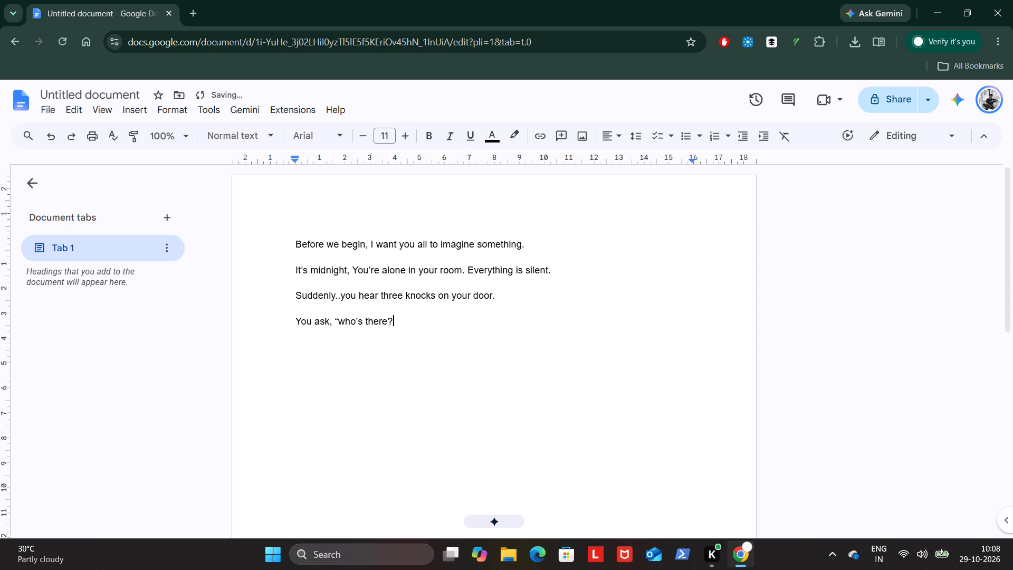
key("shift+quotedbl")
key("Return")
key("Return")
Add the paragraph "Nobody answers." followed by a blank line.
type("Nobody s")
key("BackSpace")
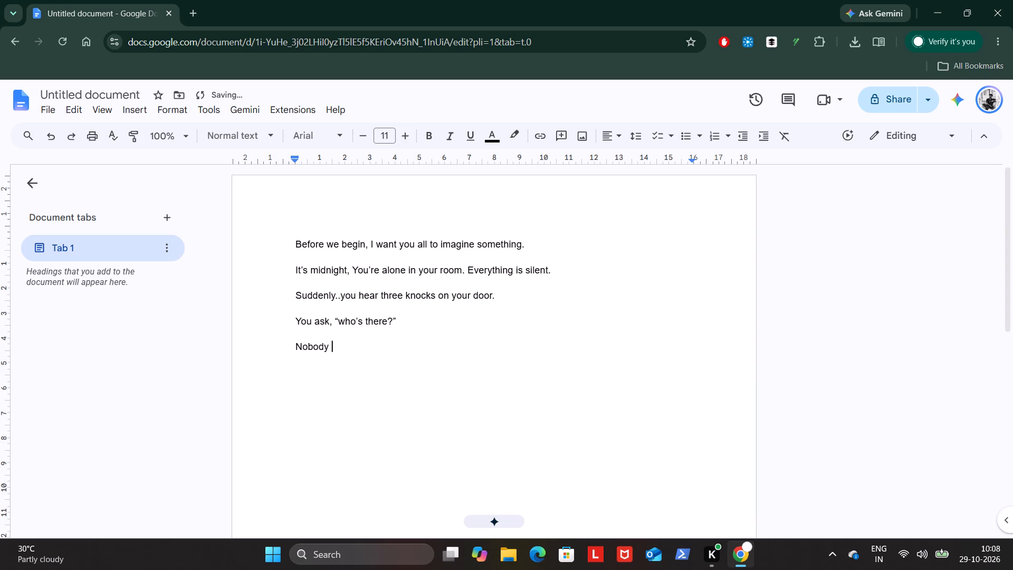
type("answers.")
key("Return")
key("Return")
Add the paragraph "Then, from the other side of the door, you hear a voice whisper." followed by a blank line.
type("Then")
type(", from the other side od")
key("space")
key("BackSpace")
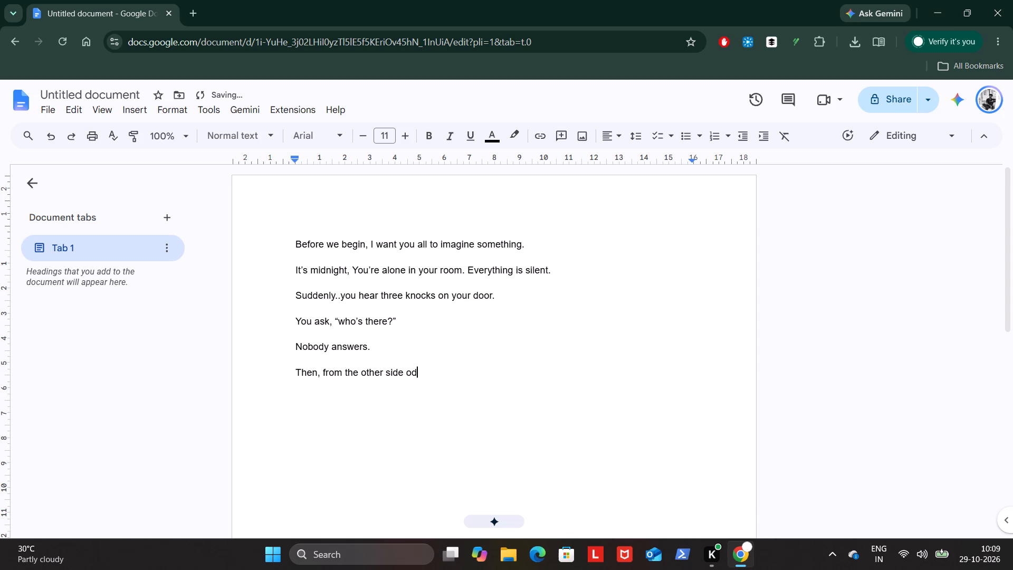
key("BackSpace")
type("f the door, you")
key("space")
type("hear a voice")
key("space")
type("whisper.")
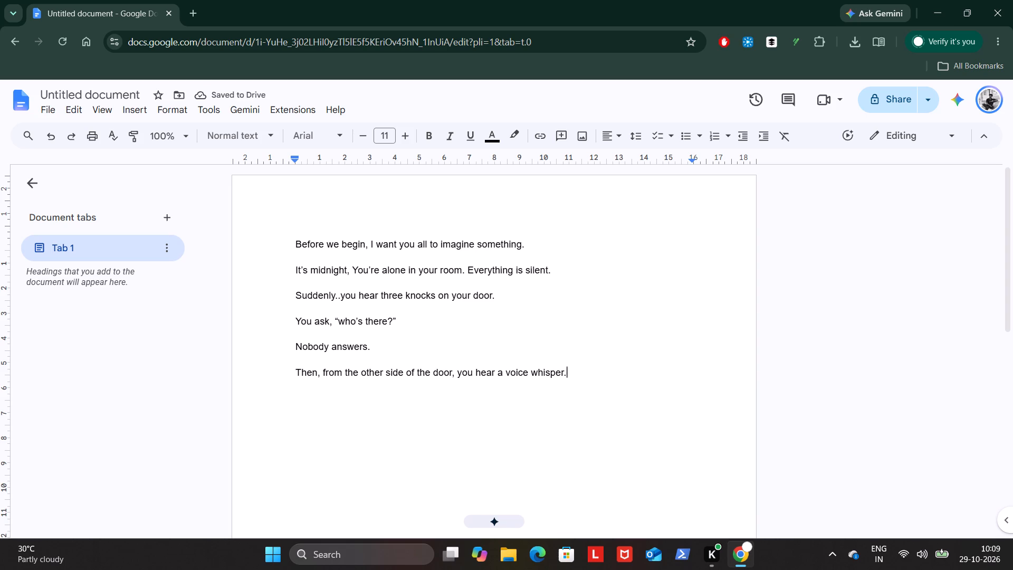
key("Return")
key("Return")
Add the whispered line "I know you're in there." and start a new line below it.
type("I know your")
key("BackSpace")
type("'re in there")
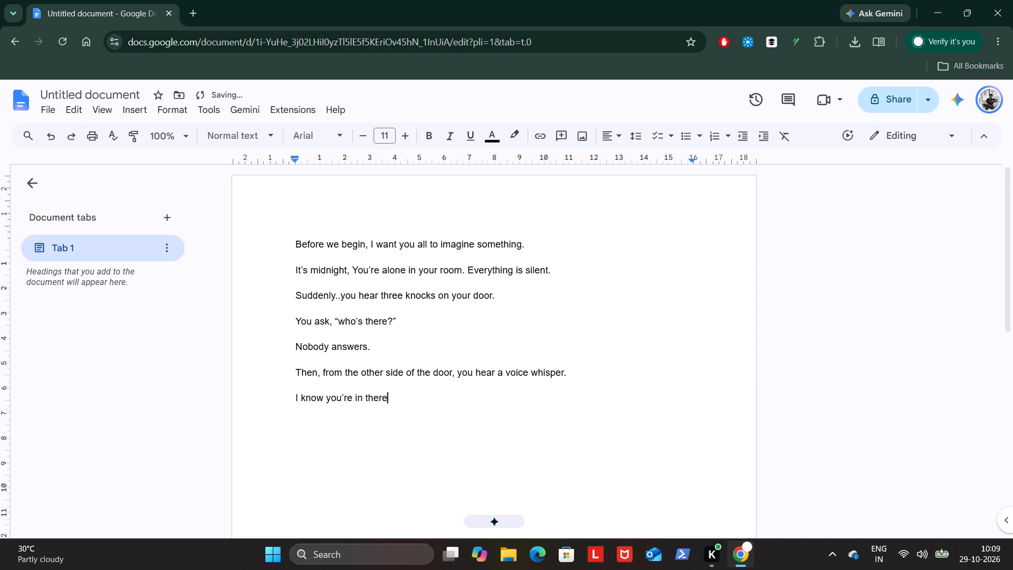
key("period")
key("Return")
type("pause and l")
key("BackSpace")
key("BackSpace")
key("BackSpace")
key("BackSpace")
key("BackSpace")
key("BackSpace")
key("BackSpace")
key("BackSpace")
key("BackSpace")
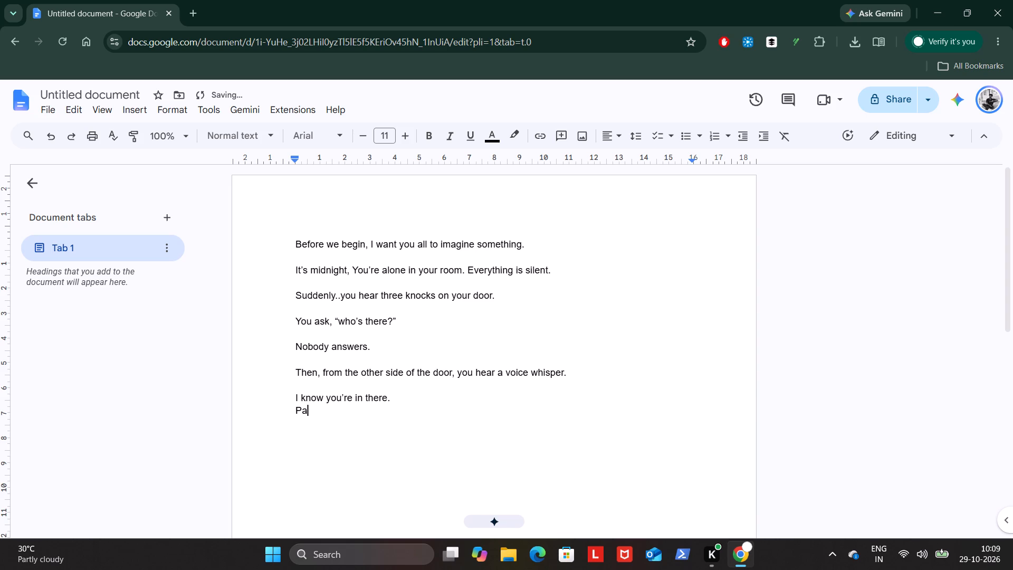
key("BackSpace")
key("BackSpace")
After a blank line, add the paragraph "Now tell me would you open that door" followed by another blank line.
key("Return")
type("now tell me")
key("space")
type("would you open that dooe")
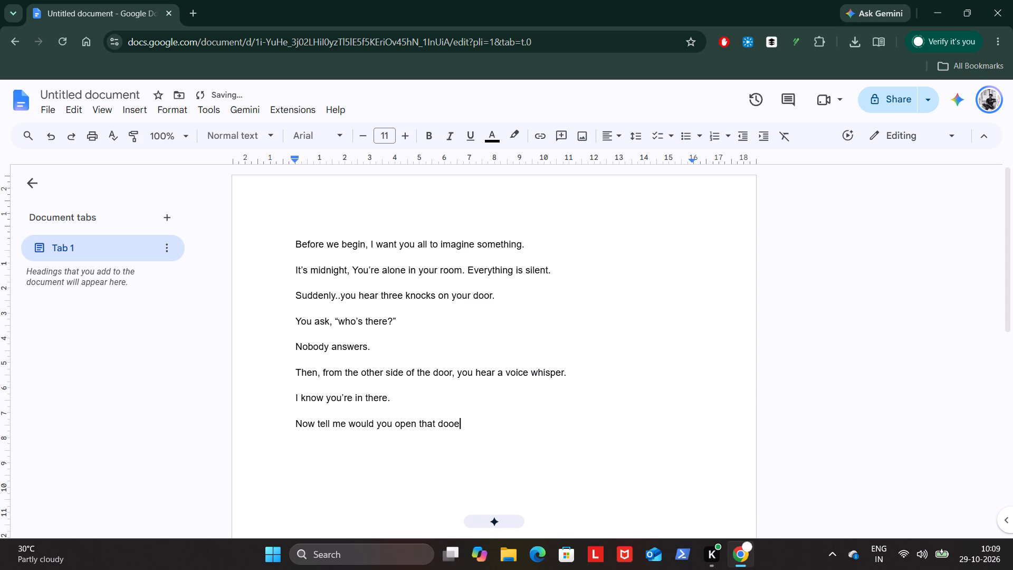
key("BackSpace")
key("r")
key("Return")
key("Return")
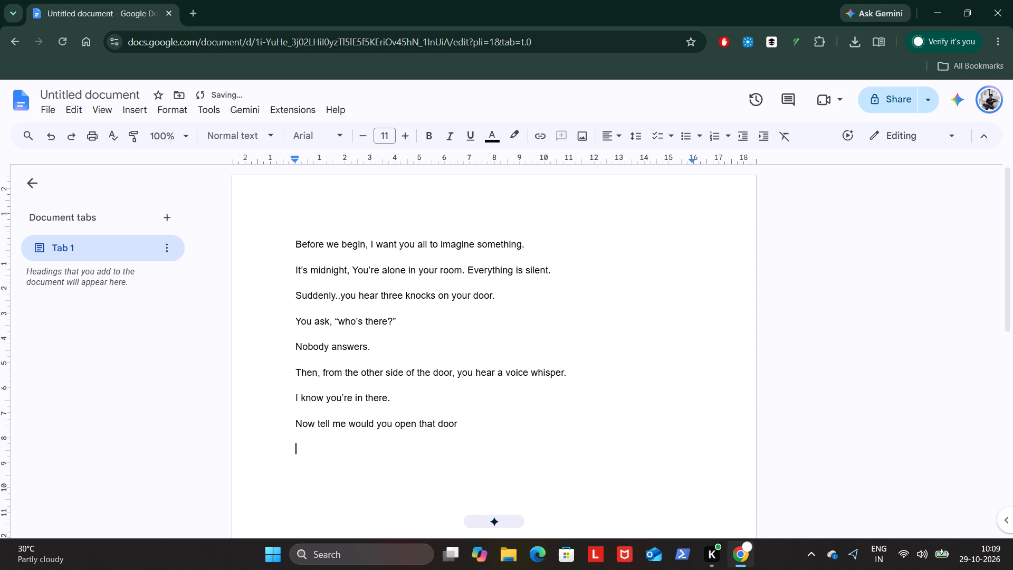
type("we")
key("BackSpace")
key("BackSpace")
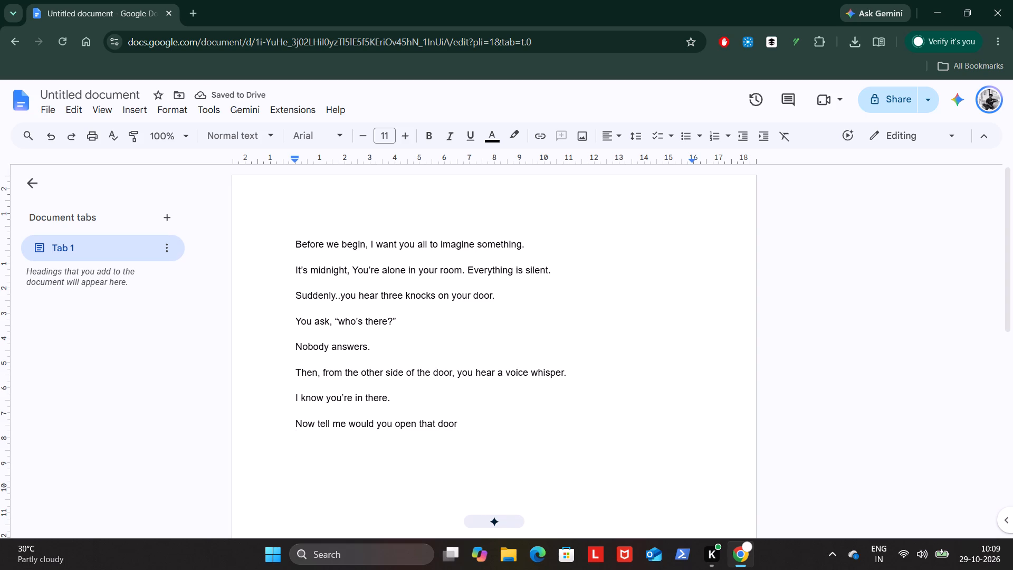
Add the bracketed note "(anakha story)" as the last paragraph and start a new line below it.
type("(anakha")
key("space")
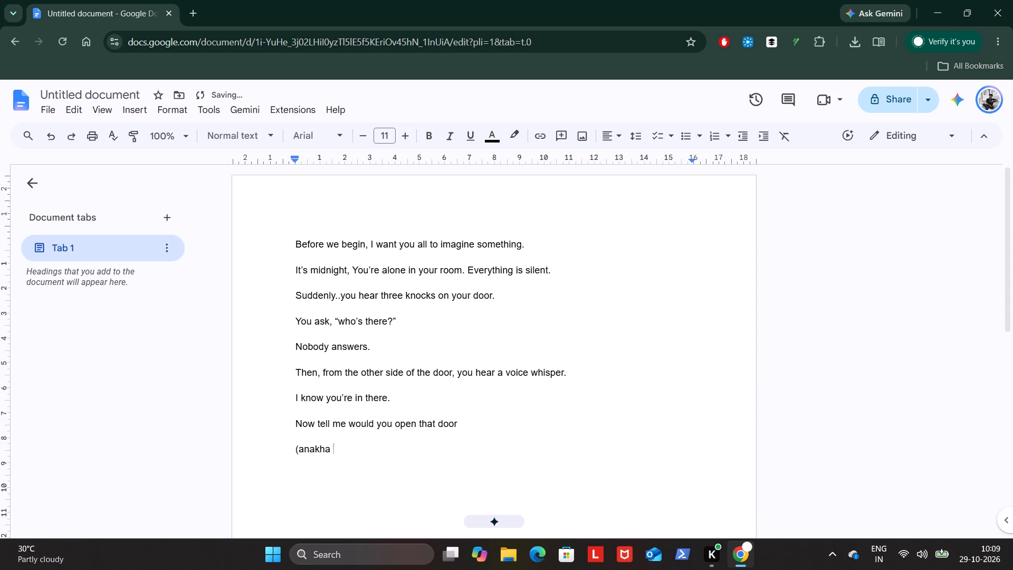
type("story")
key("shift+parenright")
key("Return")
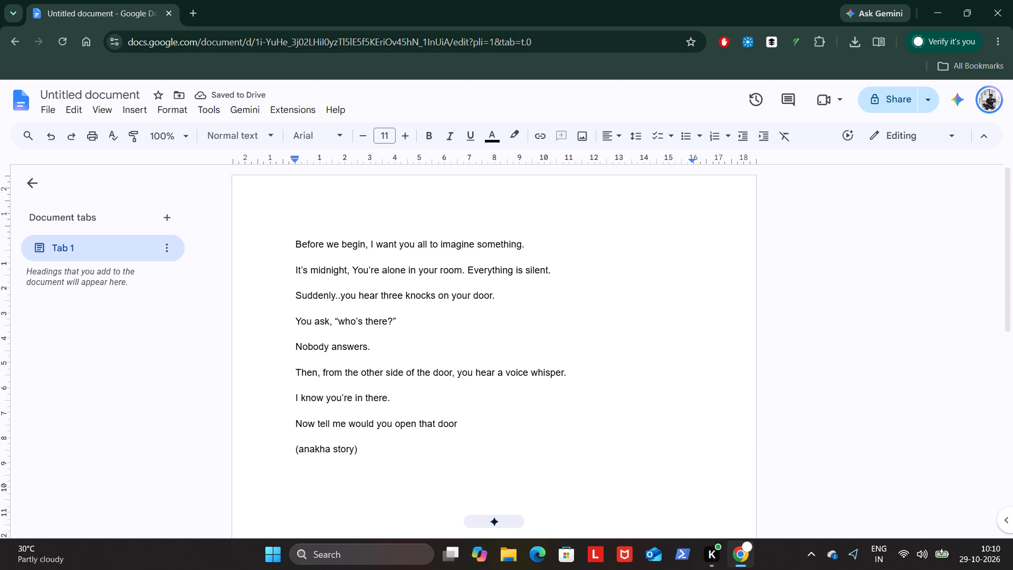
Below the bracketed note, add the line "I am adithyan , we are from batch 312 combined with 317" followed by a blank line.
type("I am adithyan")
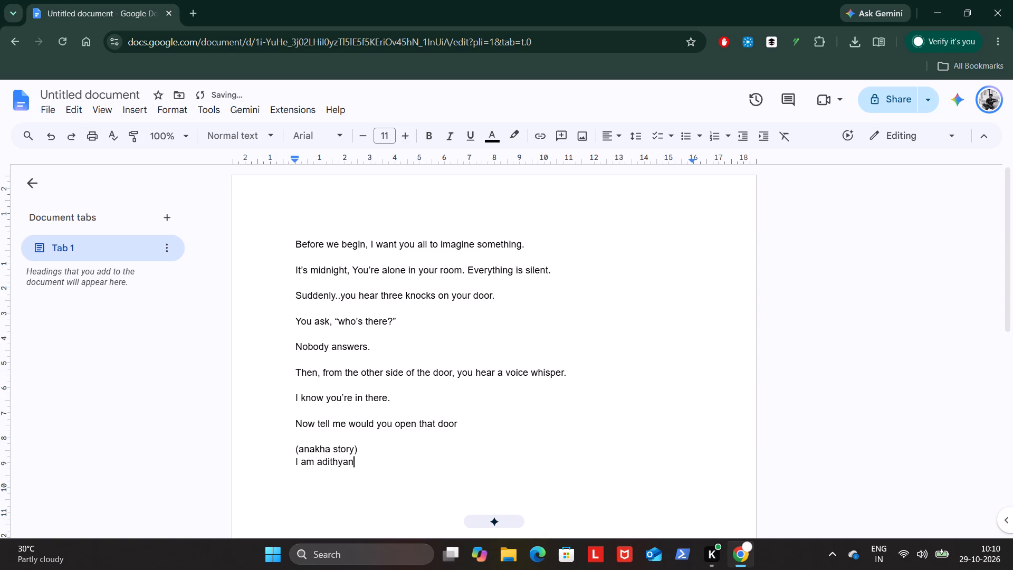
key("space")
type(", we are from batch 312 combined with")
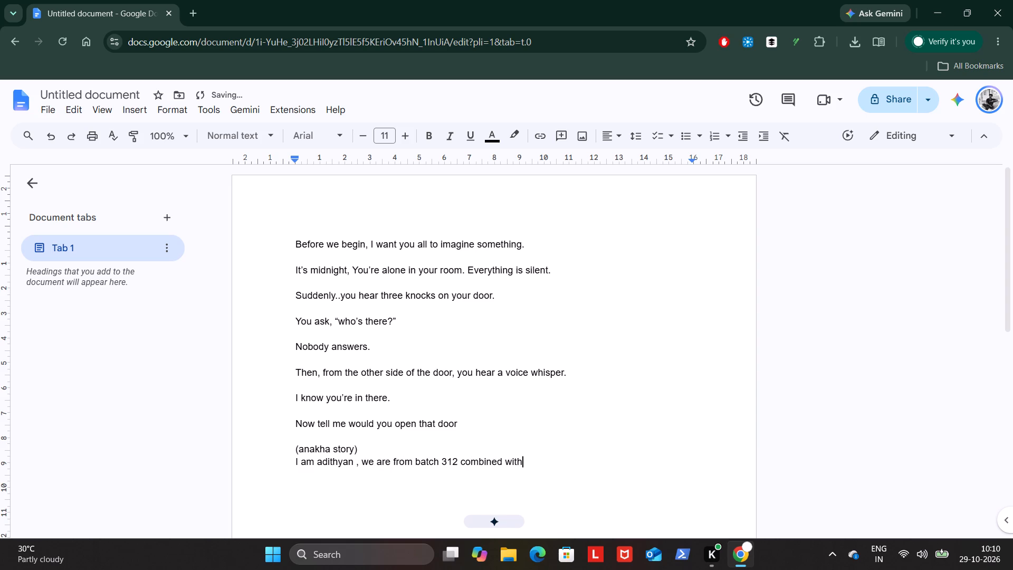
key("space")
type("317")
key("Return")
key("Return")
Add the closing line "We are presenting The final exorcism...." below the batch introduction.
type("we are presenting")
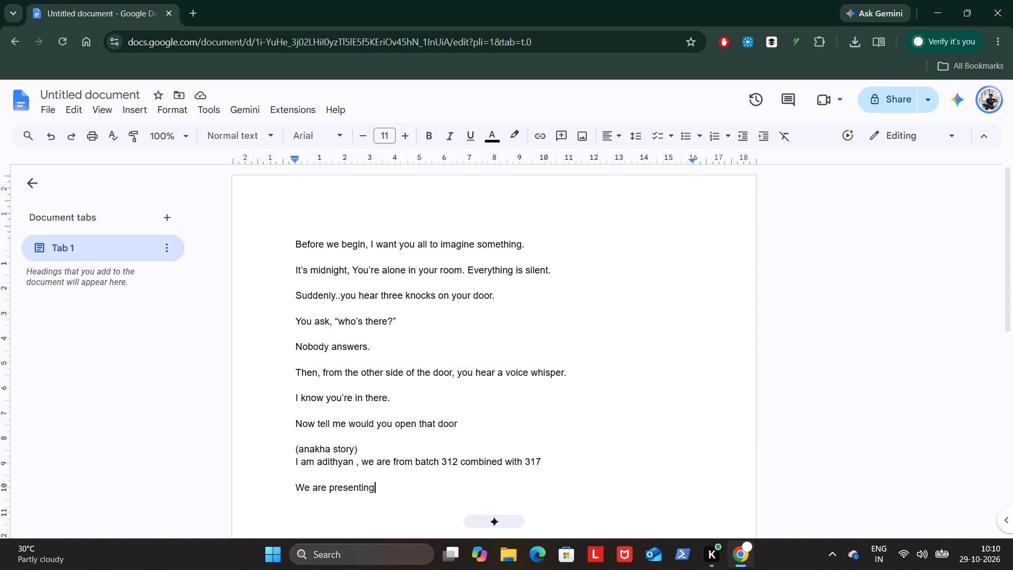
type("The fi")
key("BackSpace")
key("BackSpace")
key("BackSpace")
key("BackSpace")
key("BackSpace")
key("BackSpace")
key("space")
type("The final exorcism")
type("....")
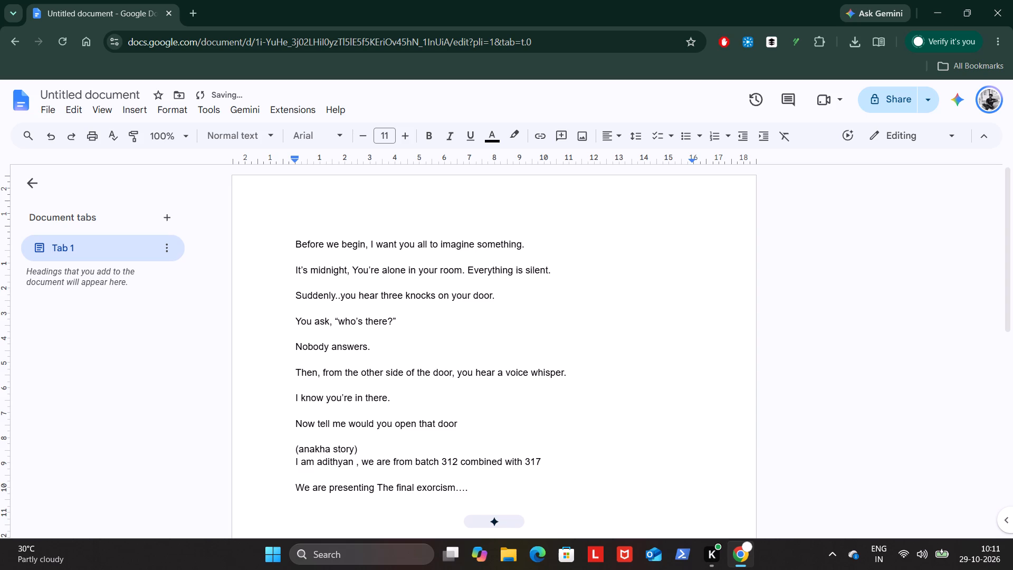
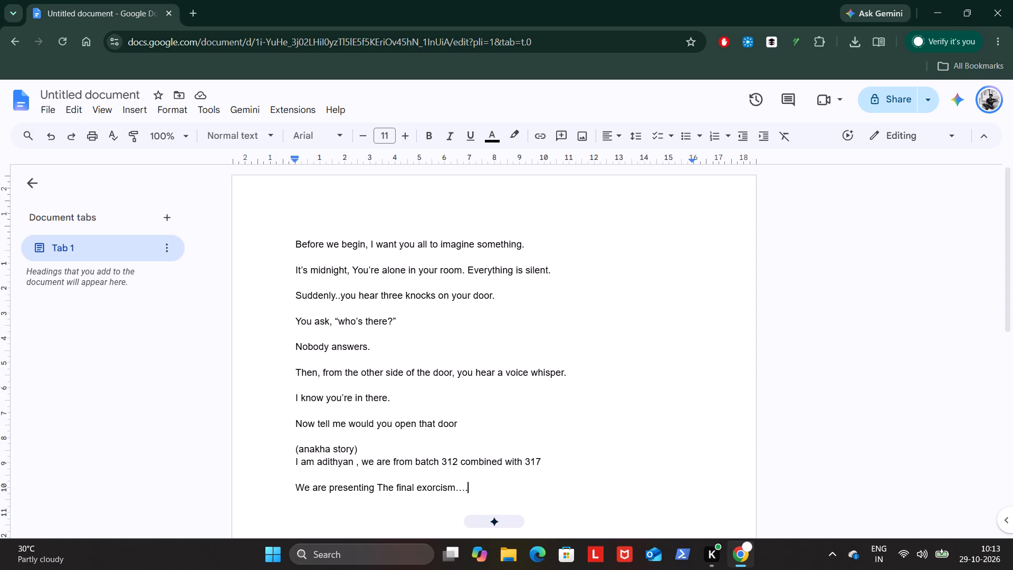
Correct the name in the bracketed note so it reads "(anagha story)".
scroll(290, 120, "down", 2)
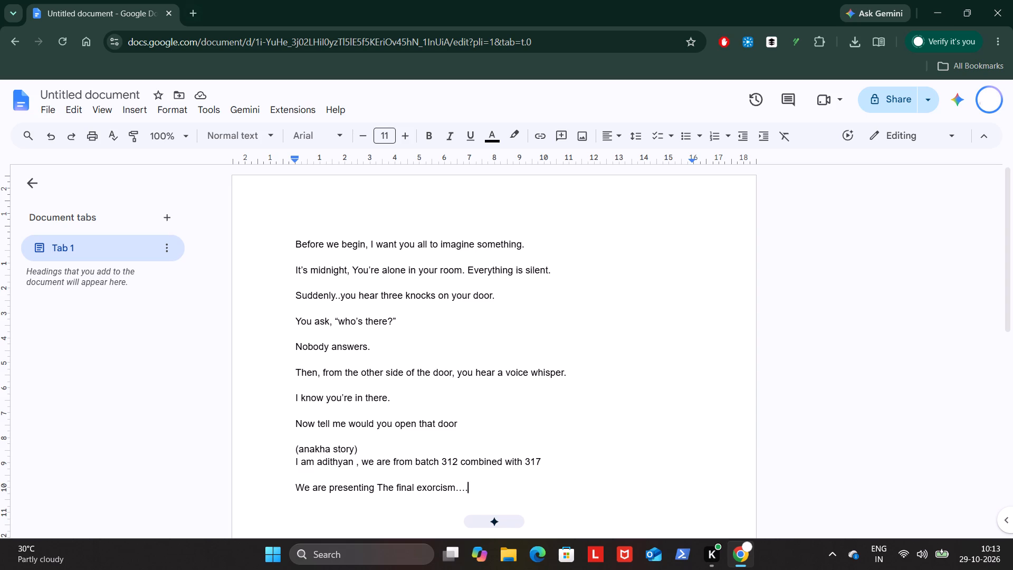
scroll(503, 403, "down", 3)
scroll(503, 403, "up", 1)
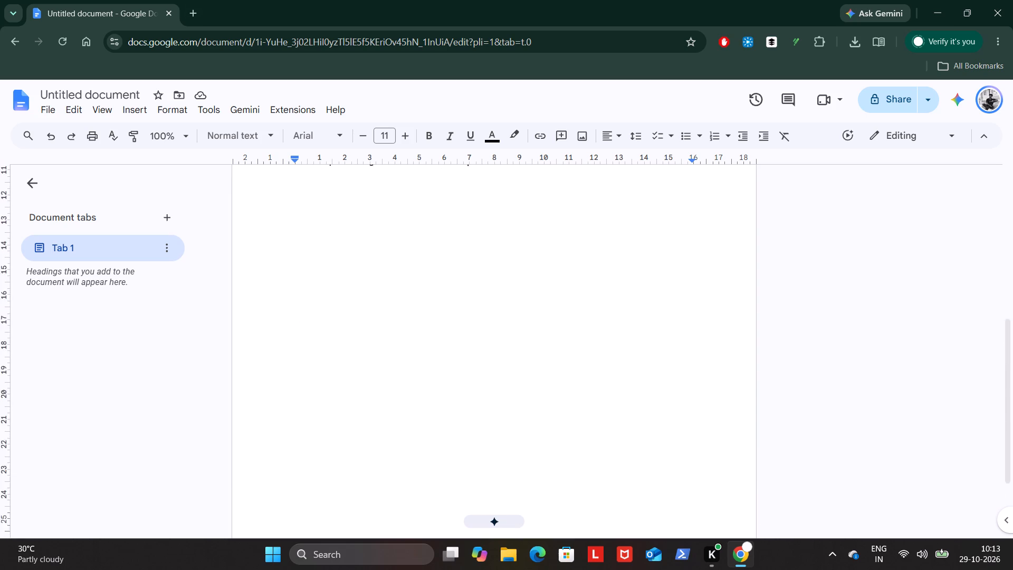
scroll(503, 403, "up", 1)
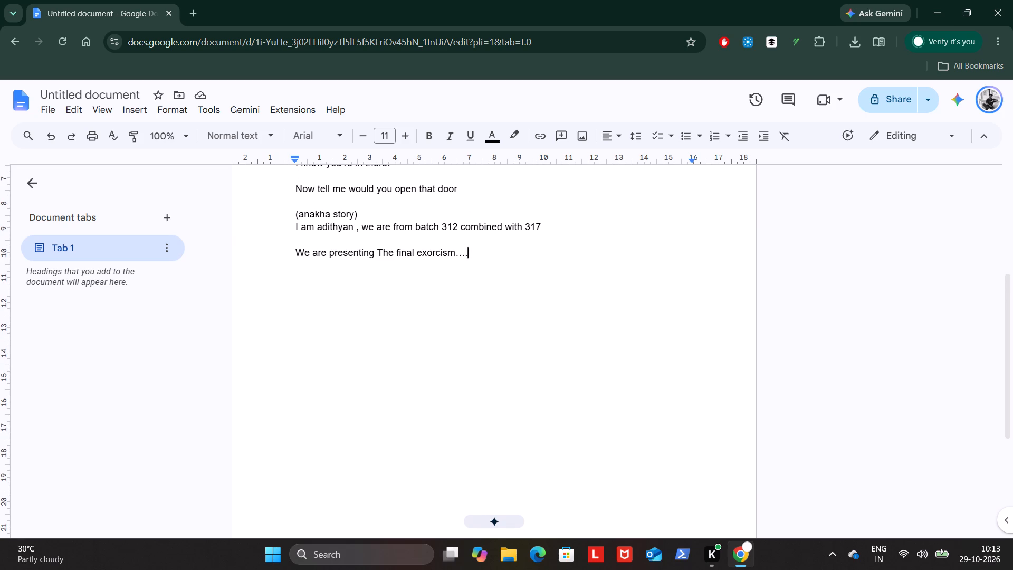
scroll(491, 263, "up", 4)
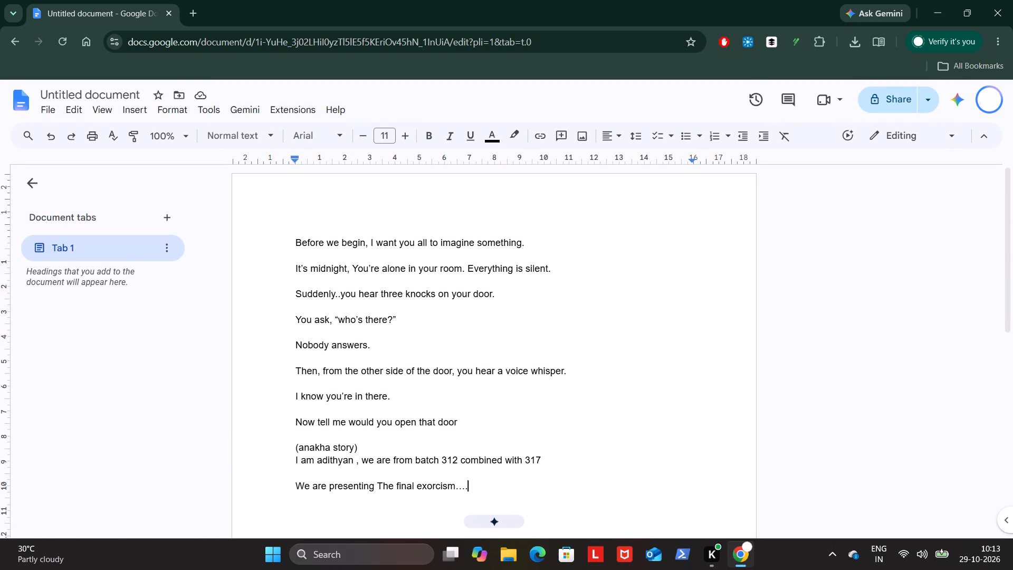
left_click(319, 445)
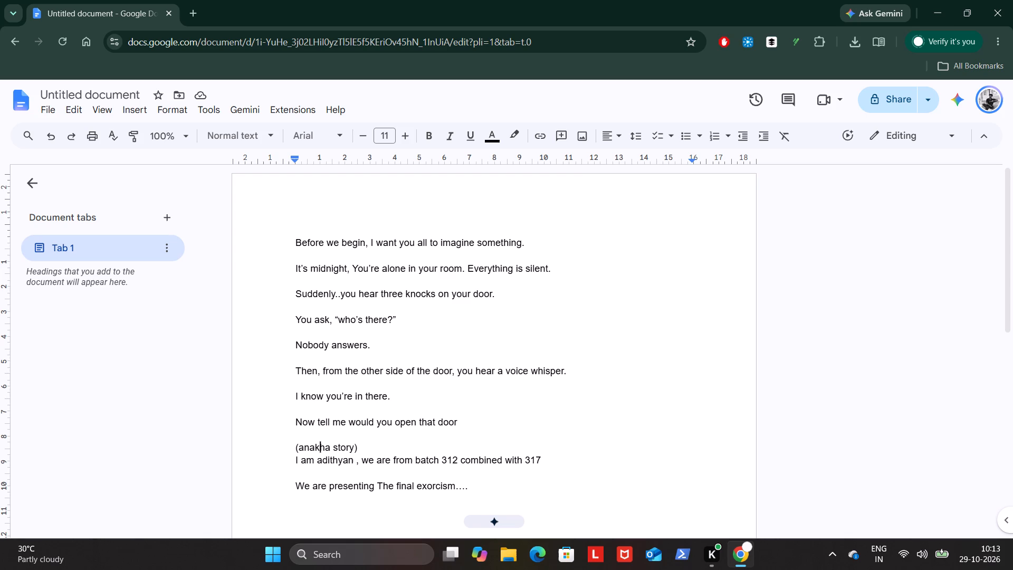
key("BackSpace")
key("g")
left_click(489, 489)
scroll(489, 489, "down", 1)
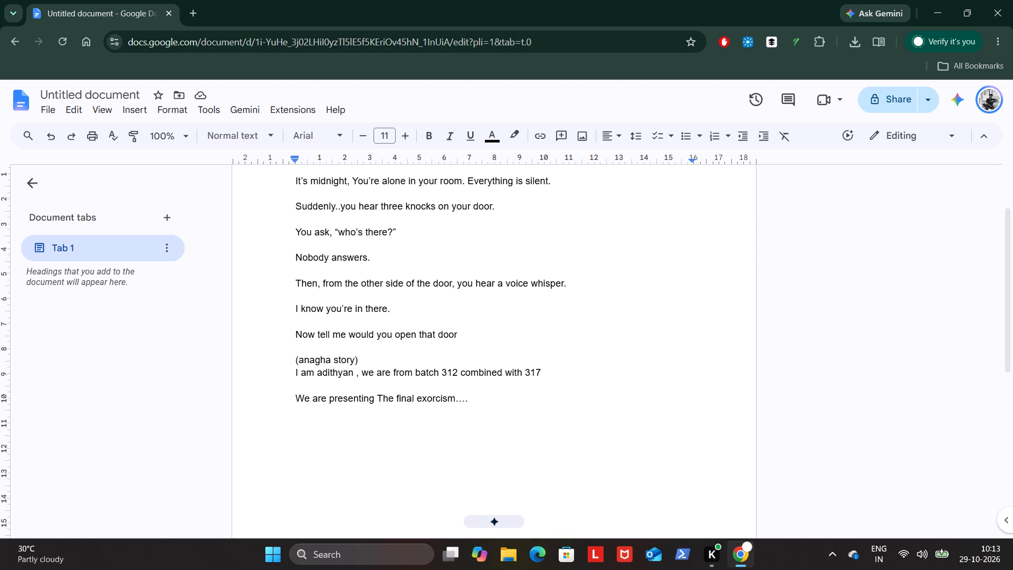
scroll(480, 484, "up", 3)
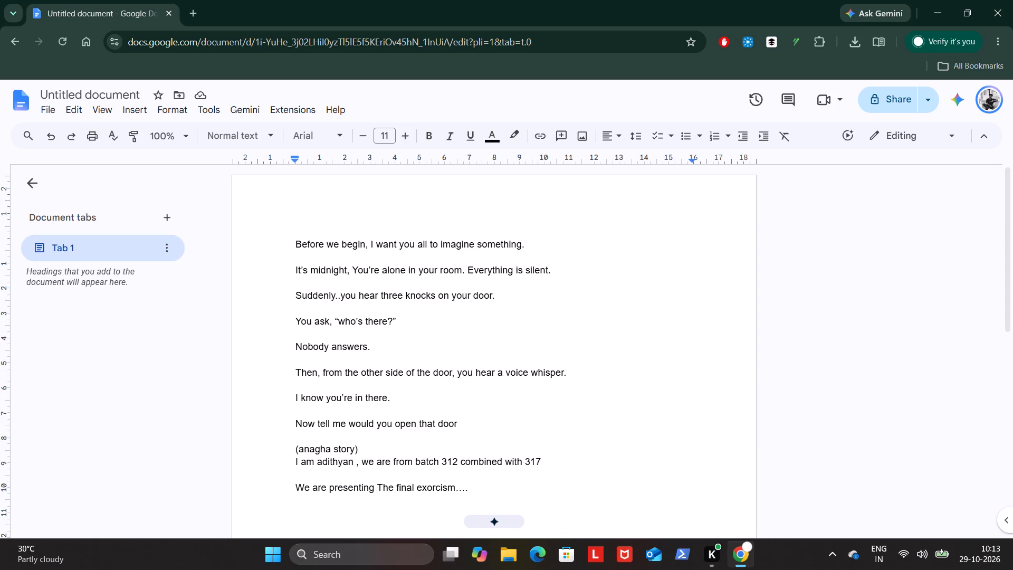
Open YouTube in a new browser tab and search it for "knocking sound".
left_click(200, 17)
type("you")
key("Return")
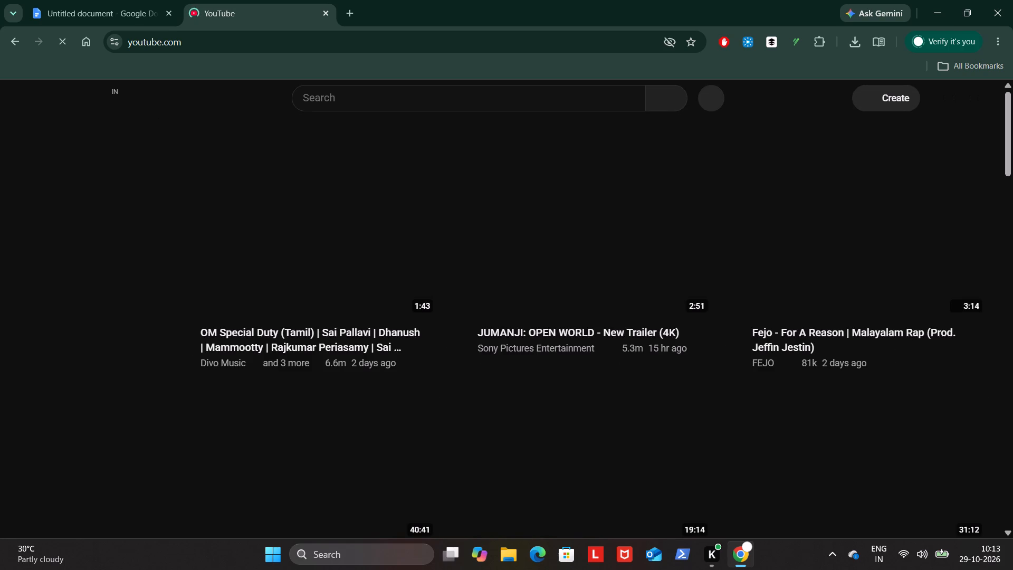
left_click(381, 92)
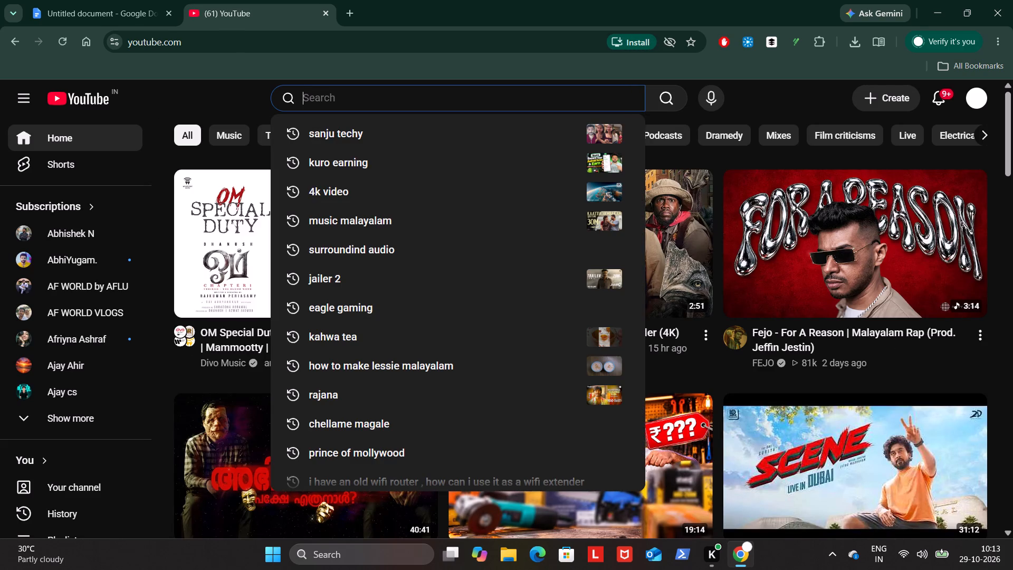
type("knocking sound")
key("Return")
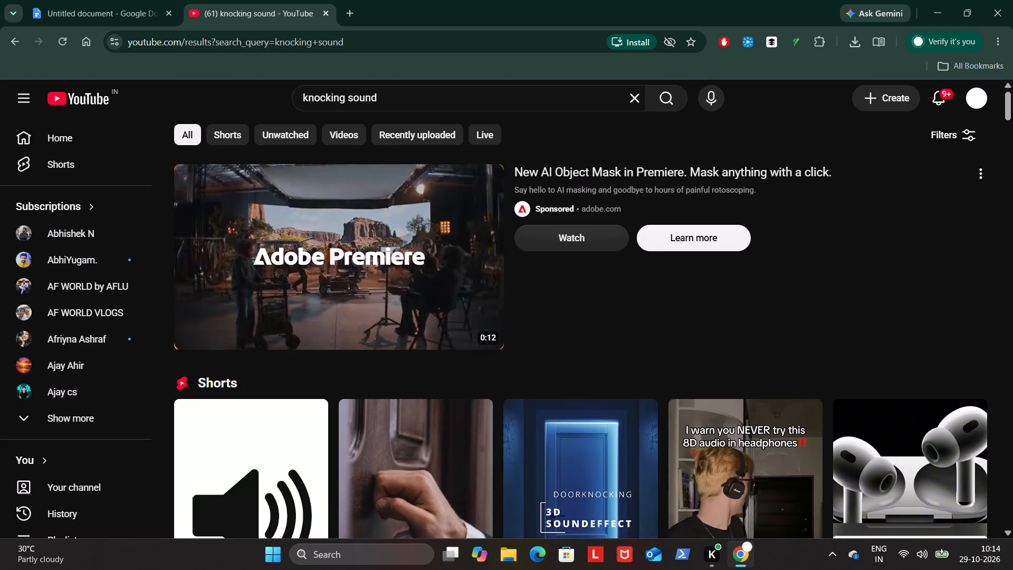
Play the first "Door Knock Sound Effect" short in the results and copy its share link.
scroll(660, 495, "down", 3)
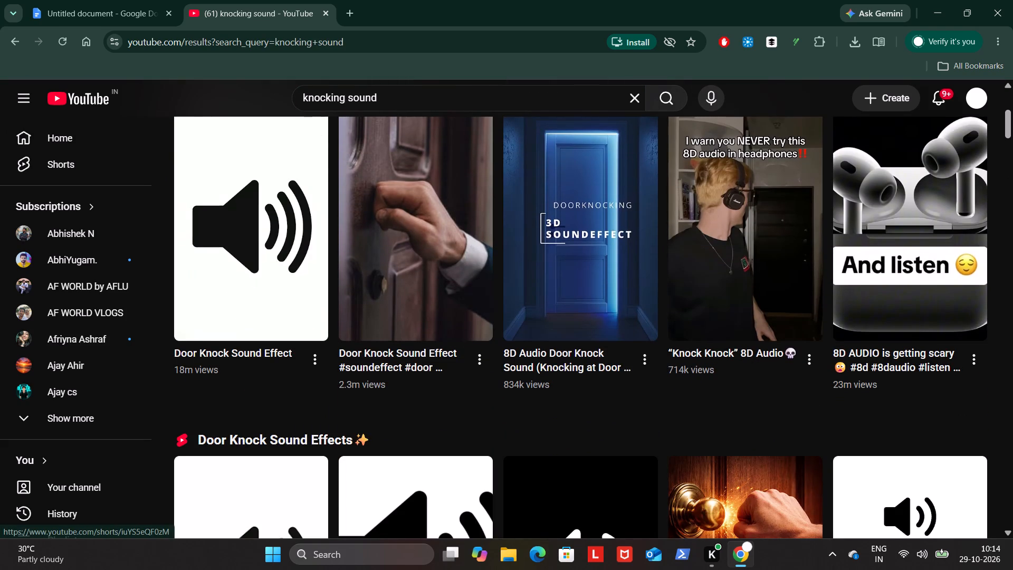
left_click(284, 192)
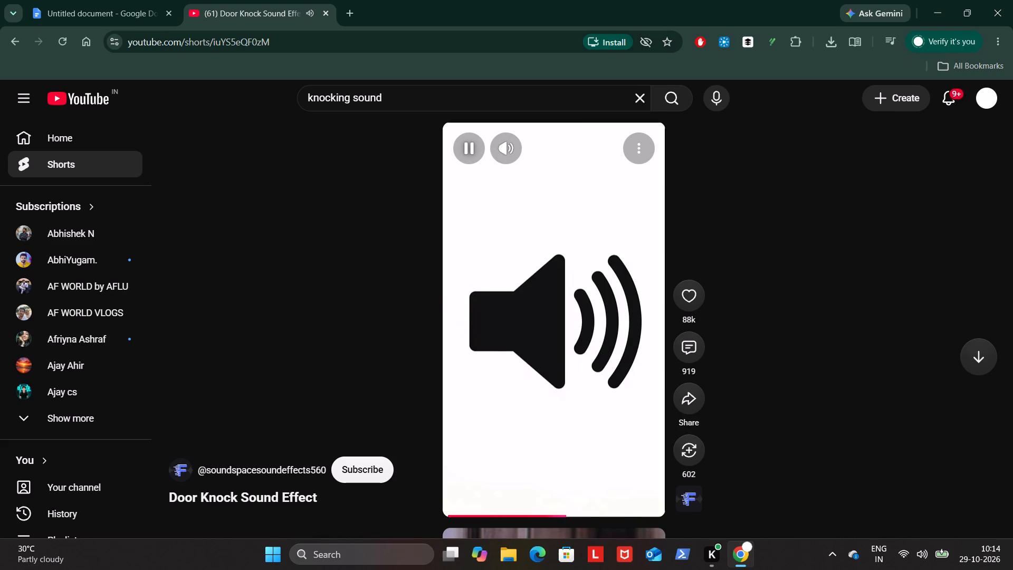
left_click(588, 387)
left_click(694, 393)
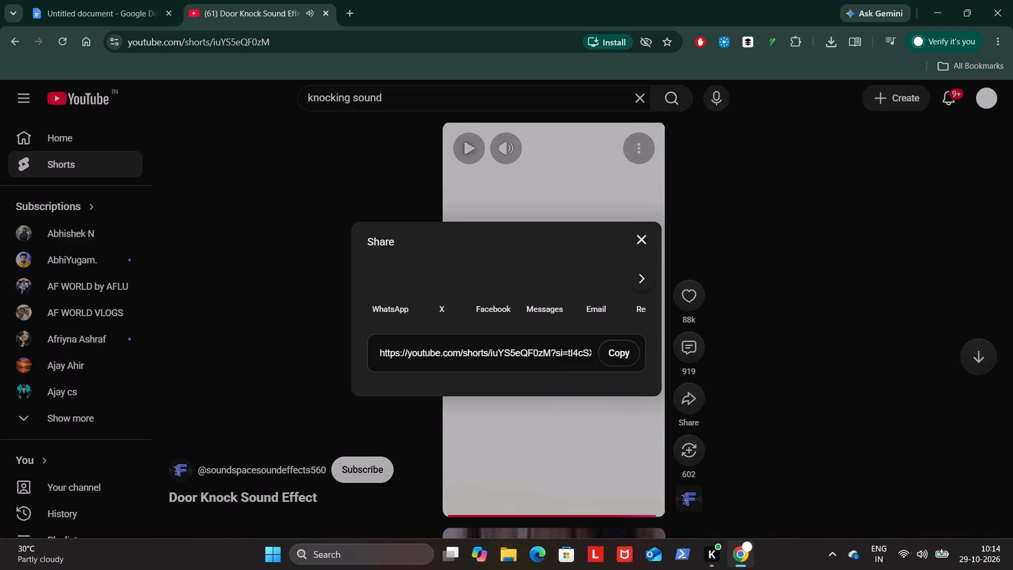
left_click(631, 358)
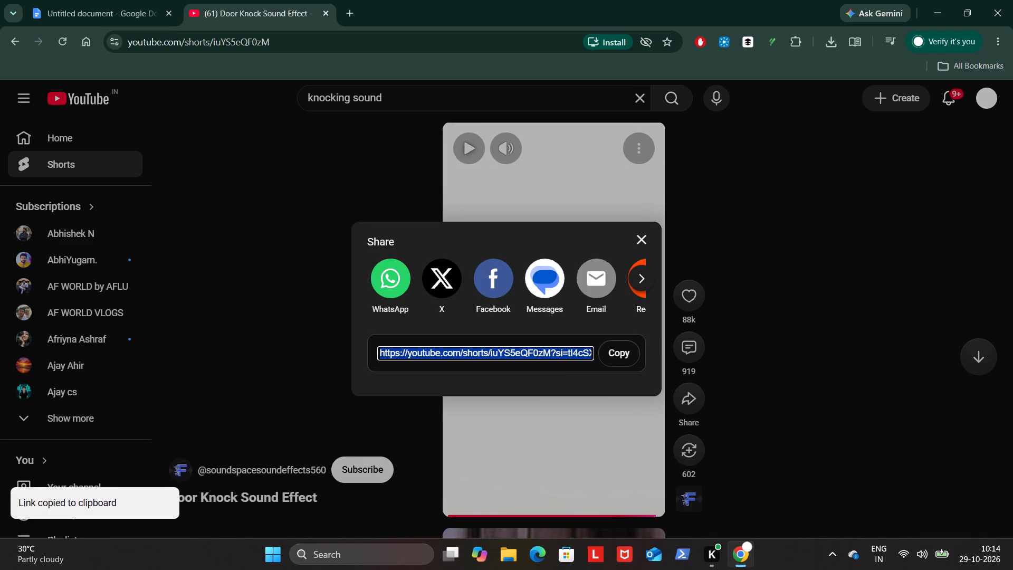
left_click(638, 237)
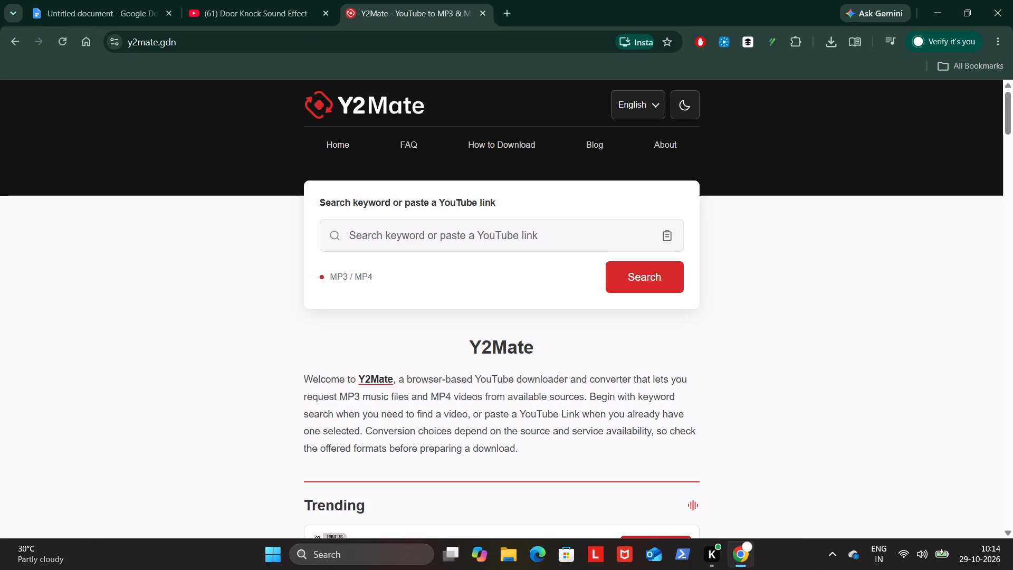
Submit the copied short's link to the Y2Mate converter.
left_click(410, 244)
key("ctrl+v")
left_click(410, 244, "ctrl")
left_click(654, 282)
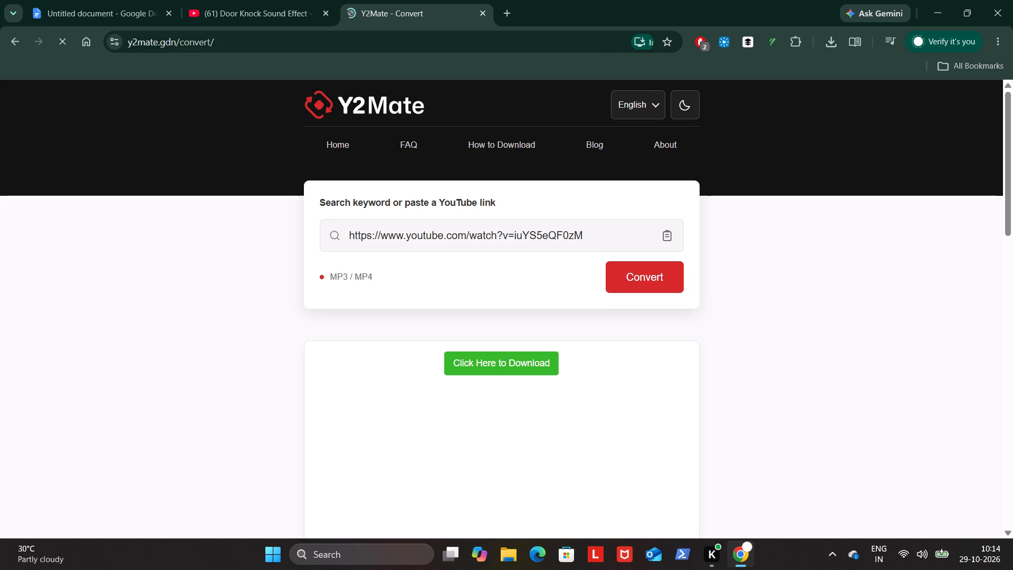
Download the 320 kbps MP3 version and save it in Downloads as "Door Knock Sound Effect".
scroll(654, 282, "down", 2)
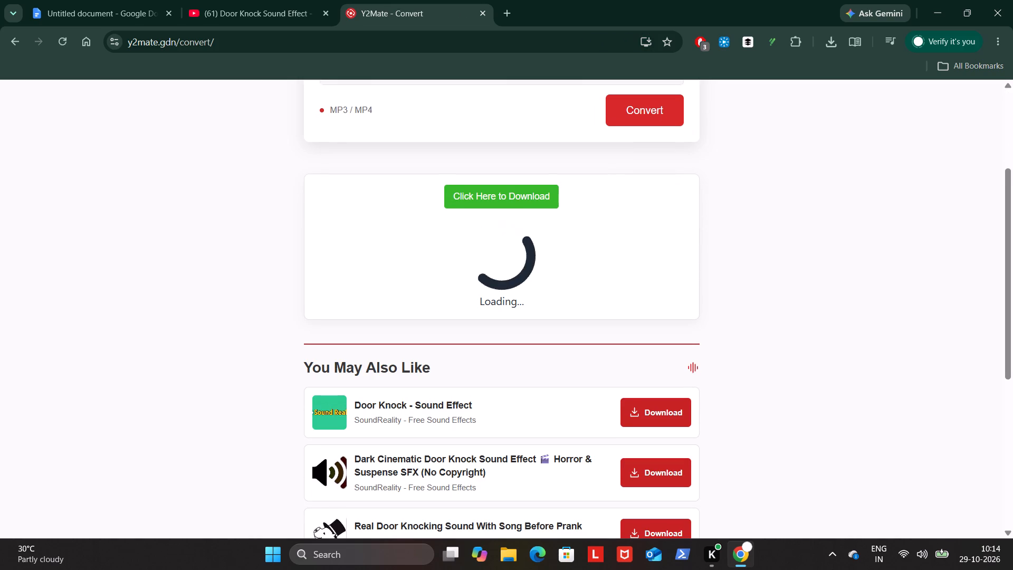
scroll(582, 379, "down", 1)
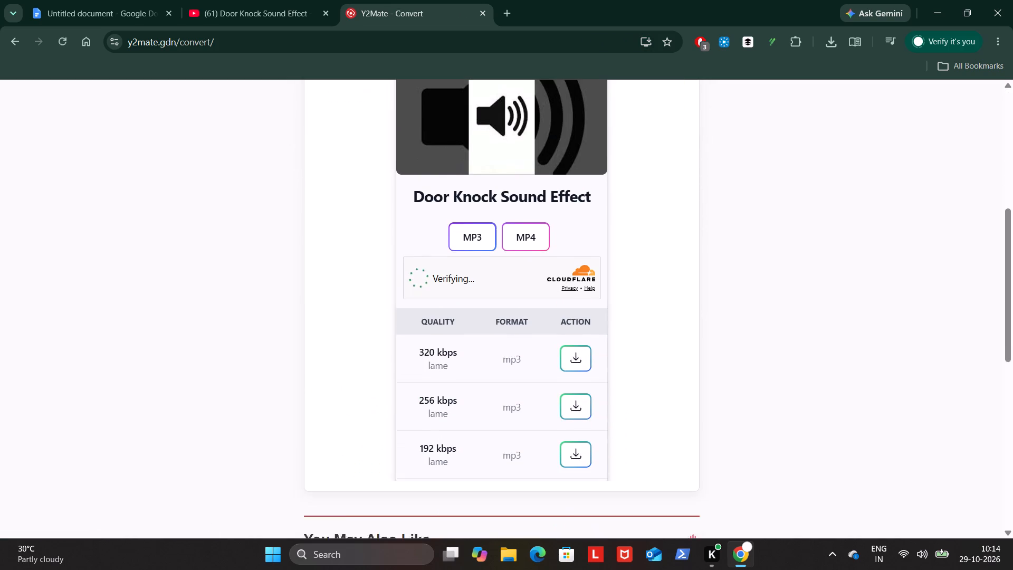
scroll(582, 379, "down", 1)
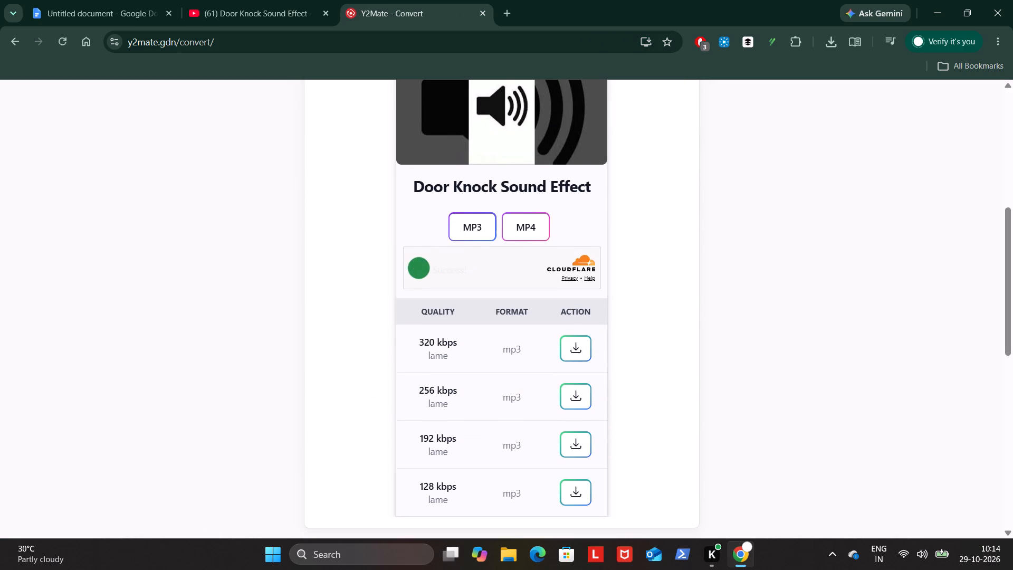
left_click(571, 353)
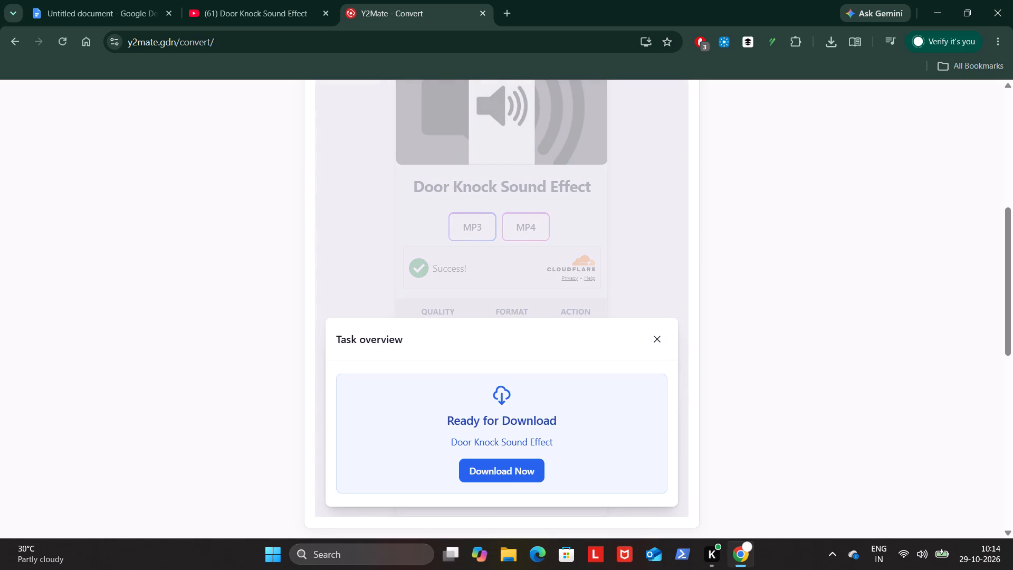
left_click(510, 470)
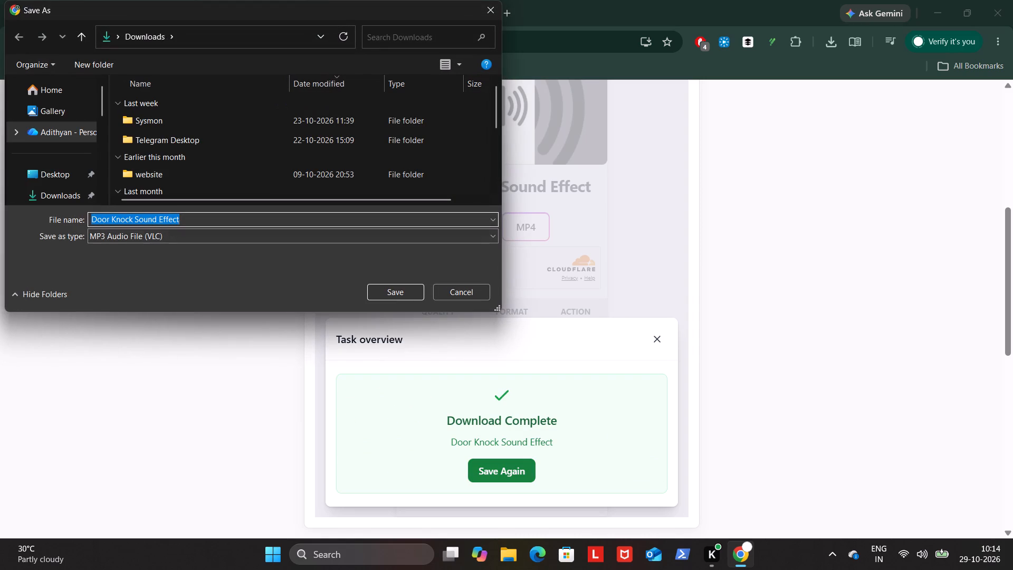
left_click(385, 293)
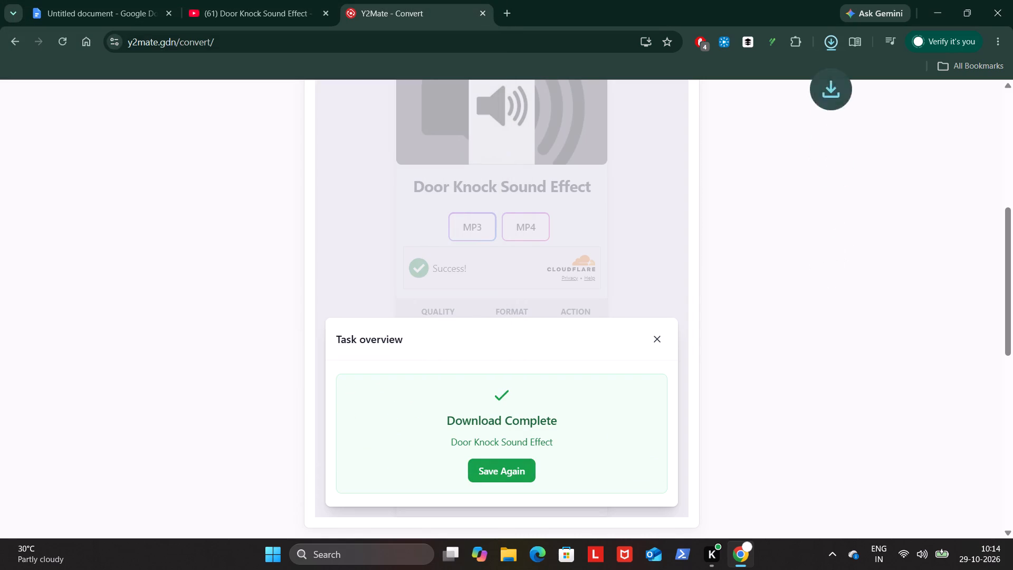
Return to the YouTube tab and search for "creepy bgm".
left_click(295, 0)
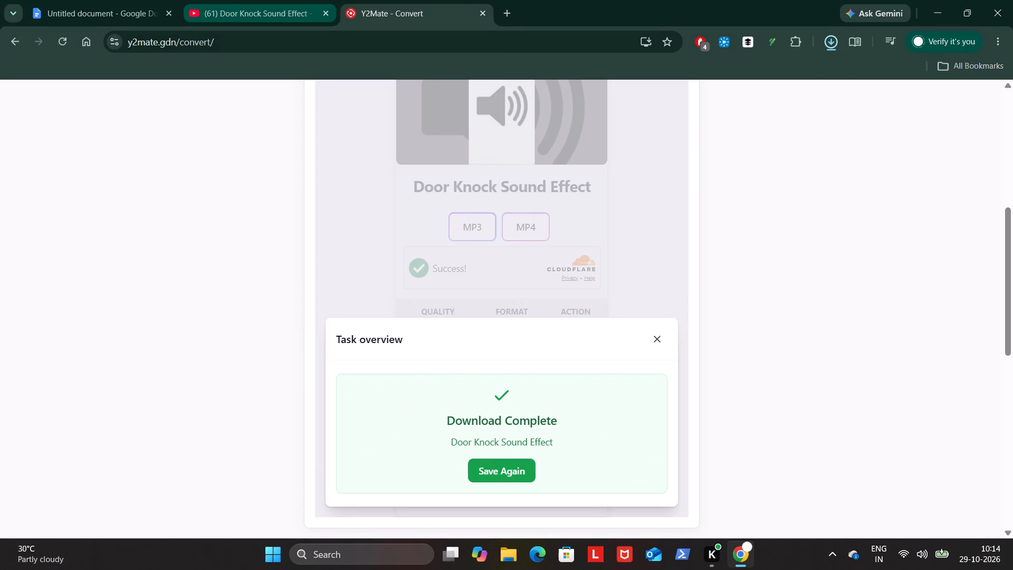
left_click_drag(523, 104, 119, 92)
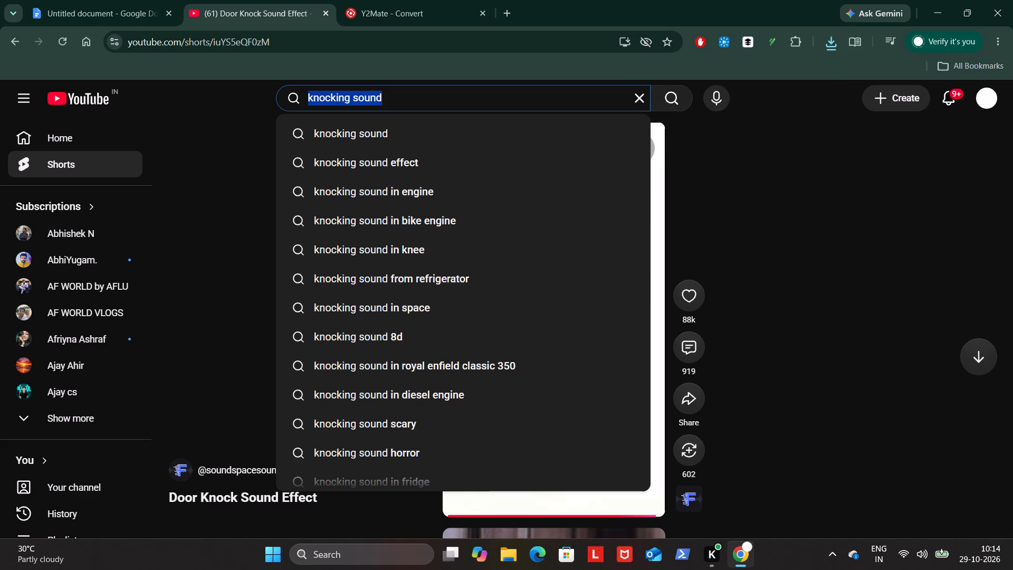
key("BackSpace")
type("creepy")
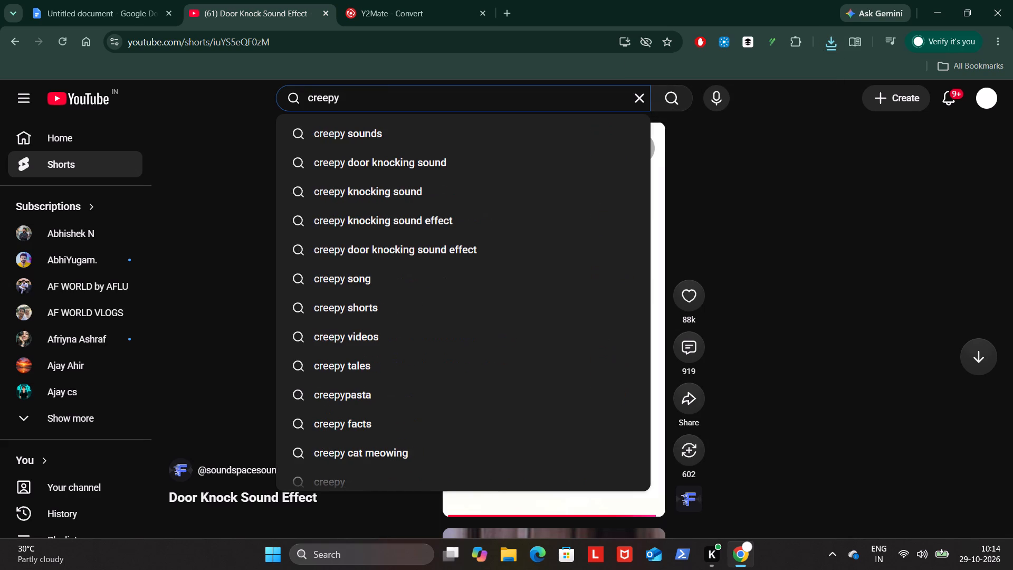
key("space")
type("halo")
key("BackSpace")
key("BackSpace")
key("BackSpace")
key("BackSpace")
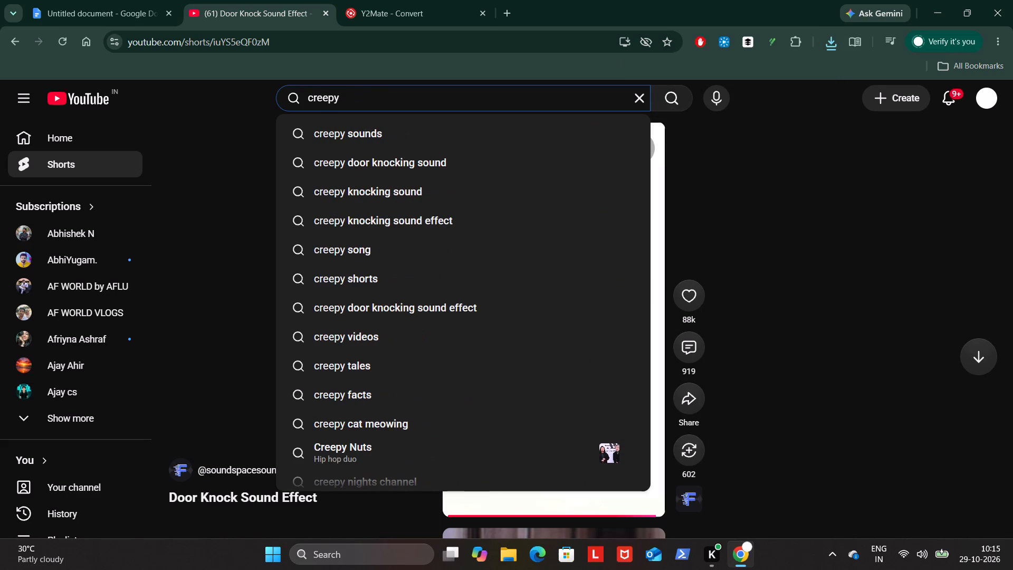
type("bgmn")
key("BackSpace")
key("Return")
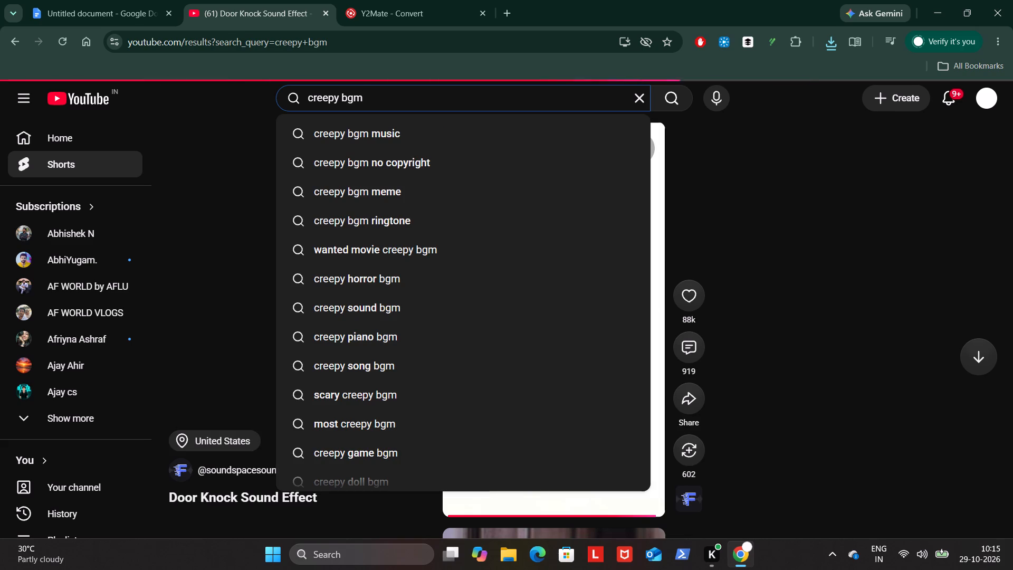
Open the "Scary Horror Music - Royalty Free" playlist from the results and play its first track.
scroll(496, 381, "down", 2)
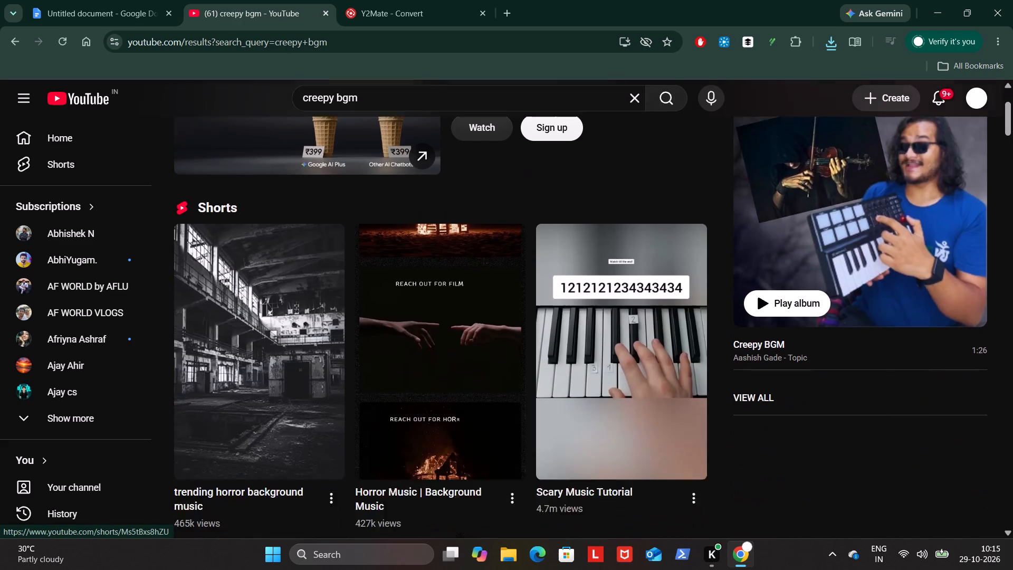
scroll(496, 381, "down", 7)
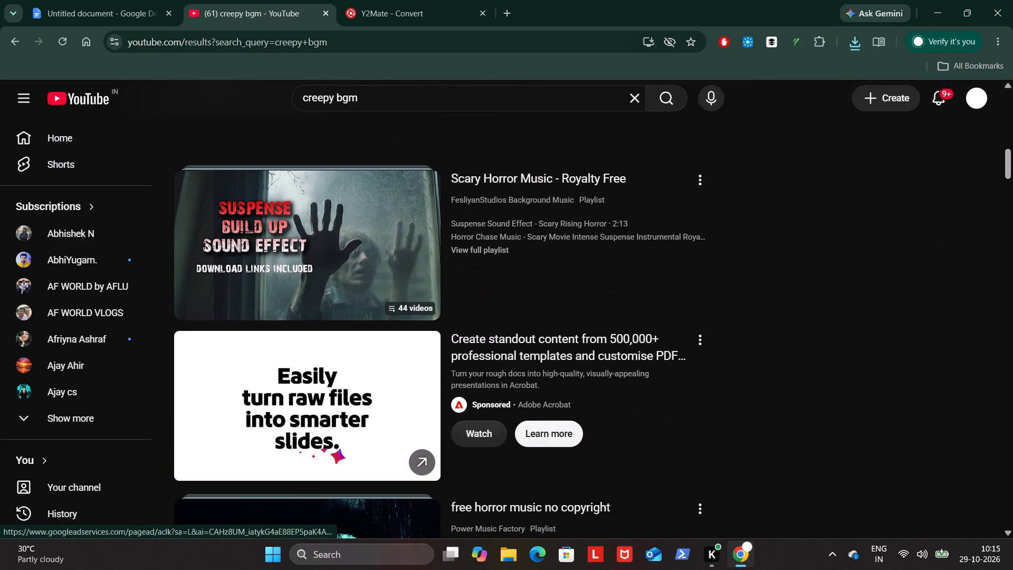
left_click(379, 231)
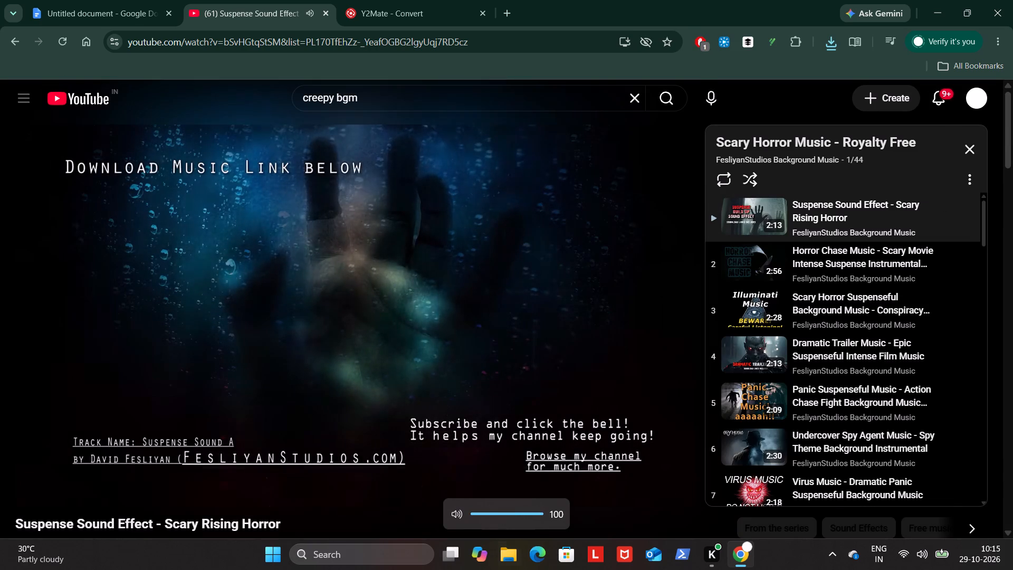
Sample the "Suspense Sound Effect - Scary Rising Horror" track at several points up to about 1:40, and pause it.
left_click(110, 461)
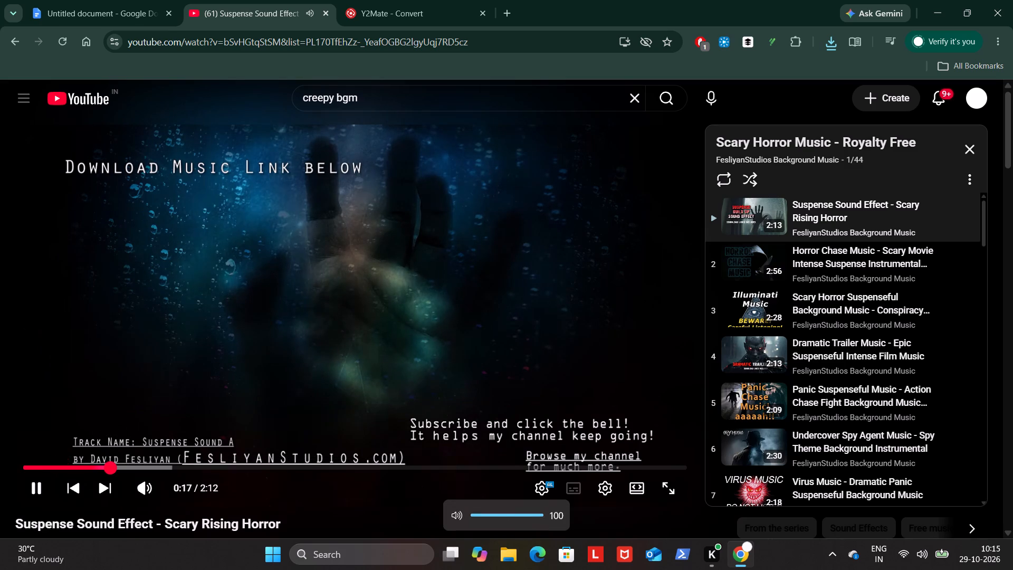
left_click(145, 468)
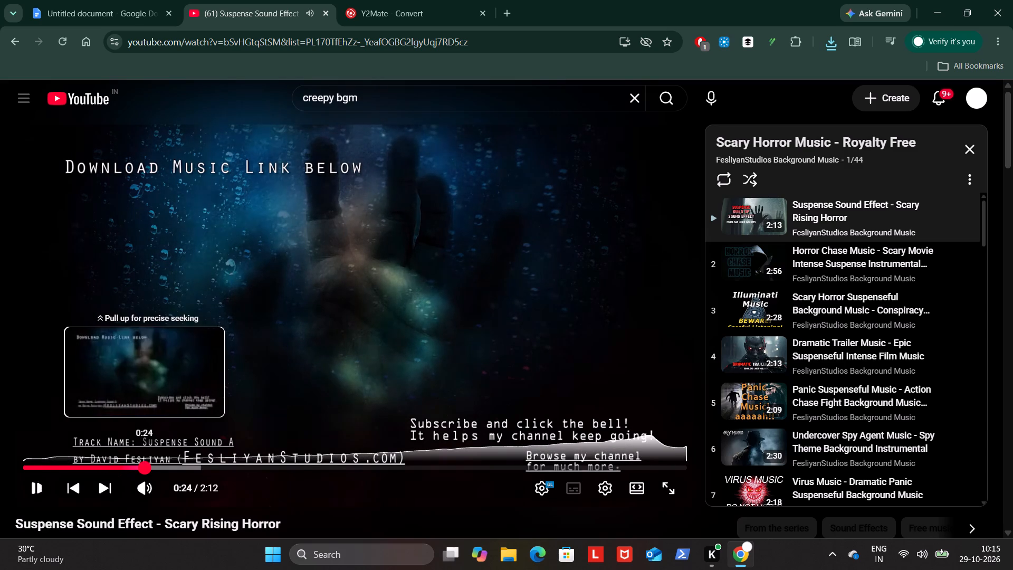
left_click(197, 468)
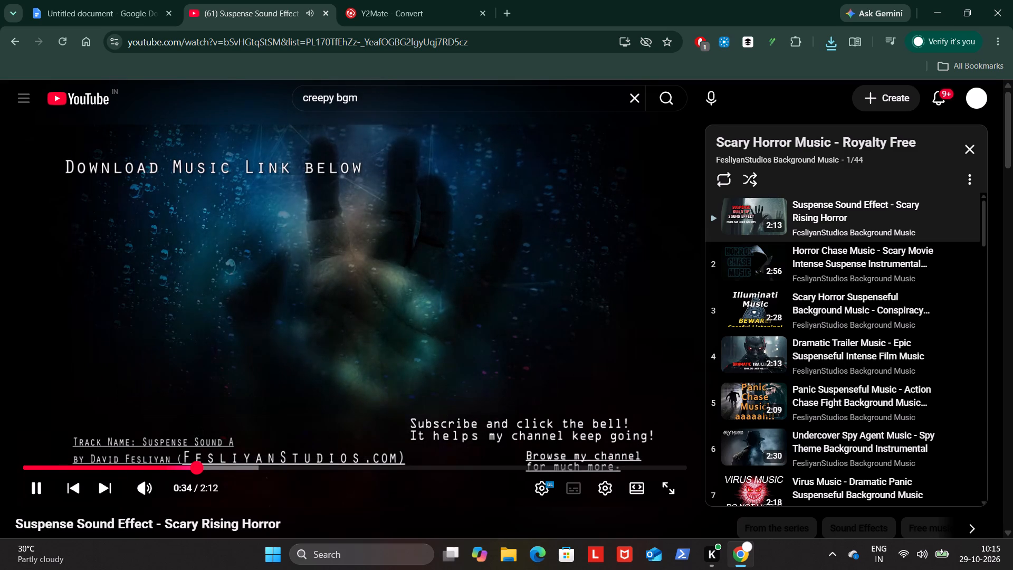
left_click(448, 466)
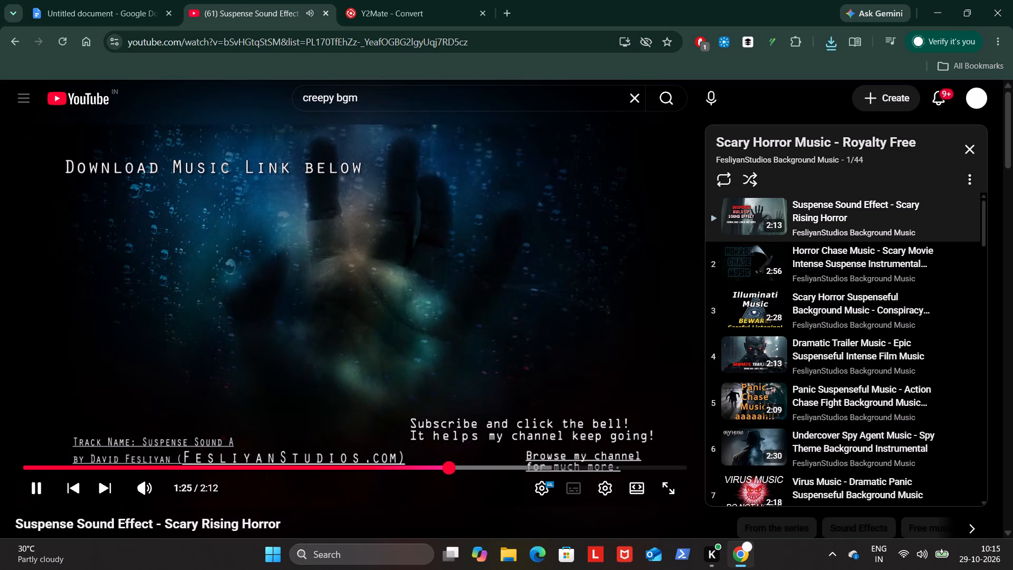
left_click(524, 466)
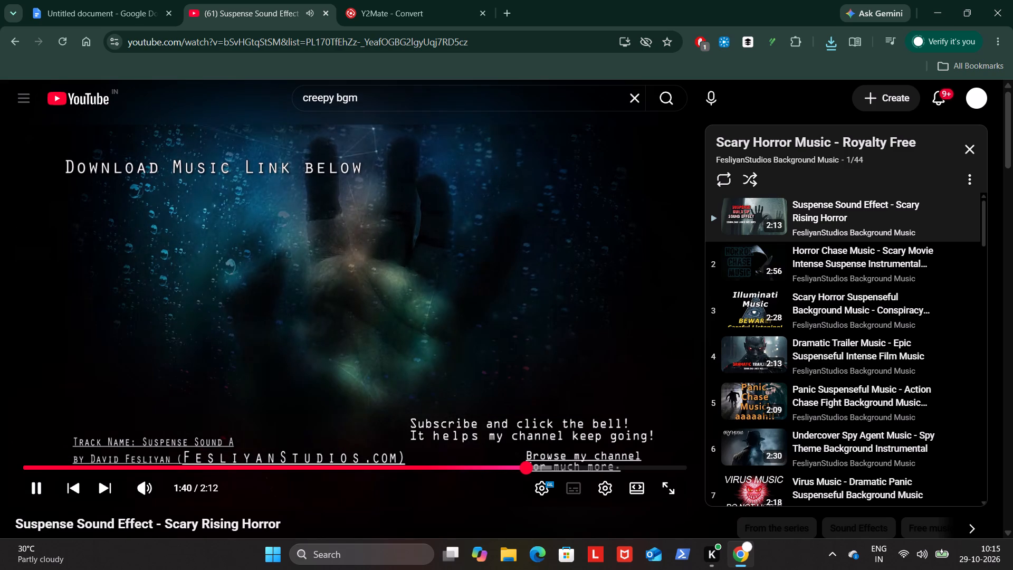
left_click(536, 347)
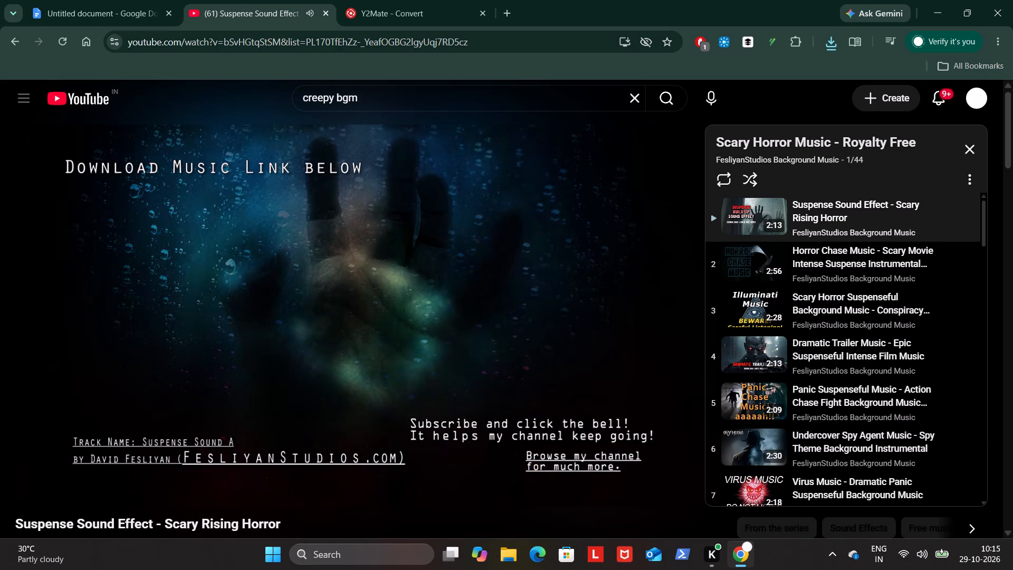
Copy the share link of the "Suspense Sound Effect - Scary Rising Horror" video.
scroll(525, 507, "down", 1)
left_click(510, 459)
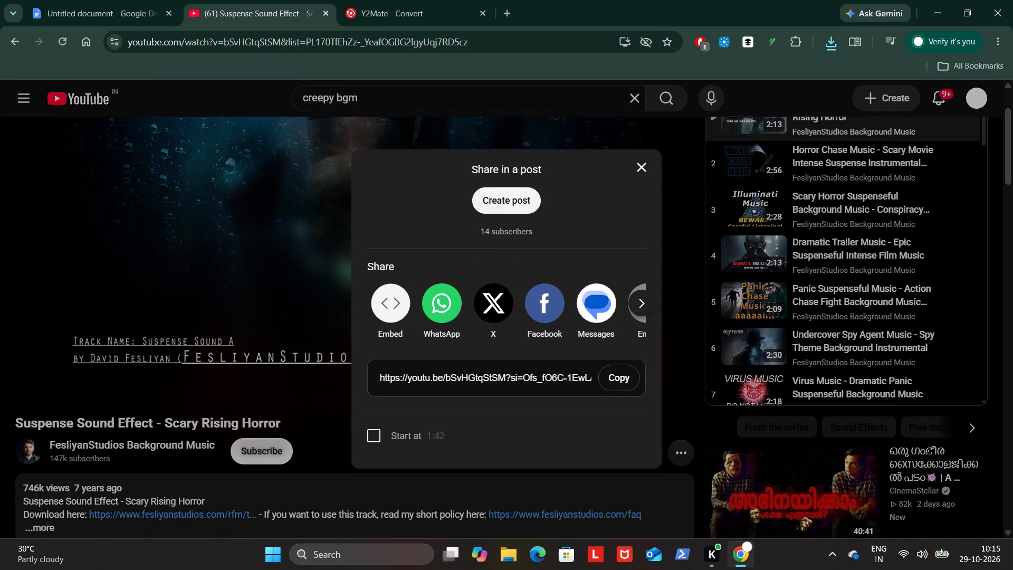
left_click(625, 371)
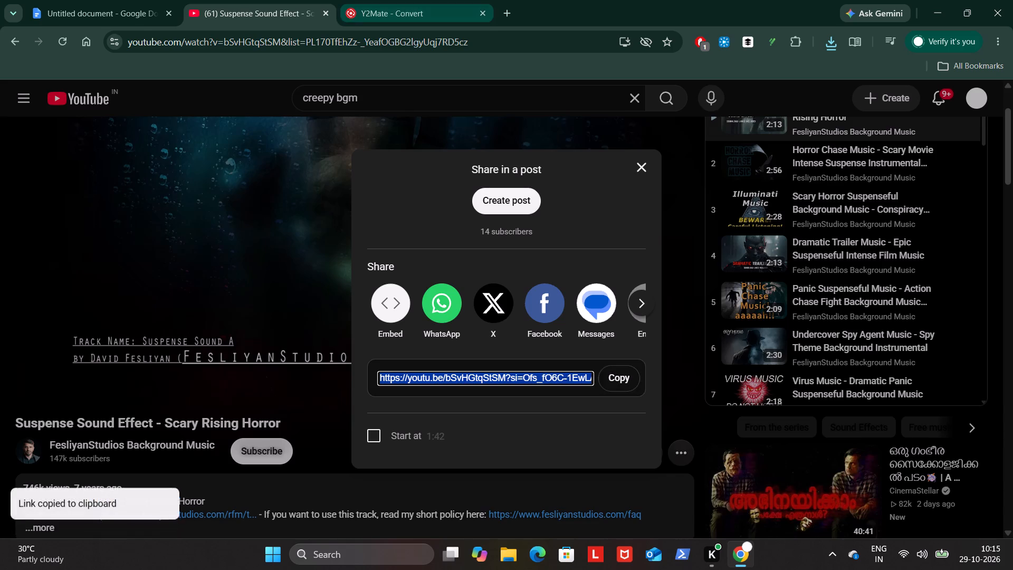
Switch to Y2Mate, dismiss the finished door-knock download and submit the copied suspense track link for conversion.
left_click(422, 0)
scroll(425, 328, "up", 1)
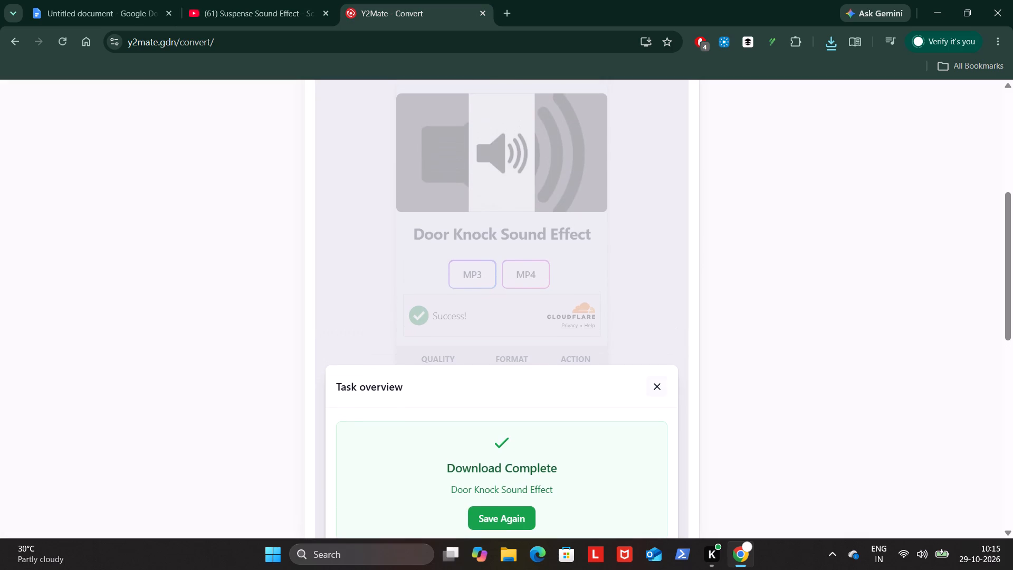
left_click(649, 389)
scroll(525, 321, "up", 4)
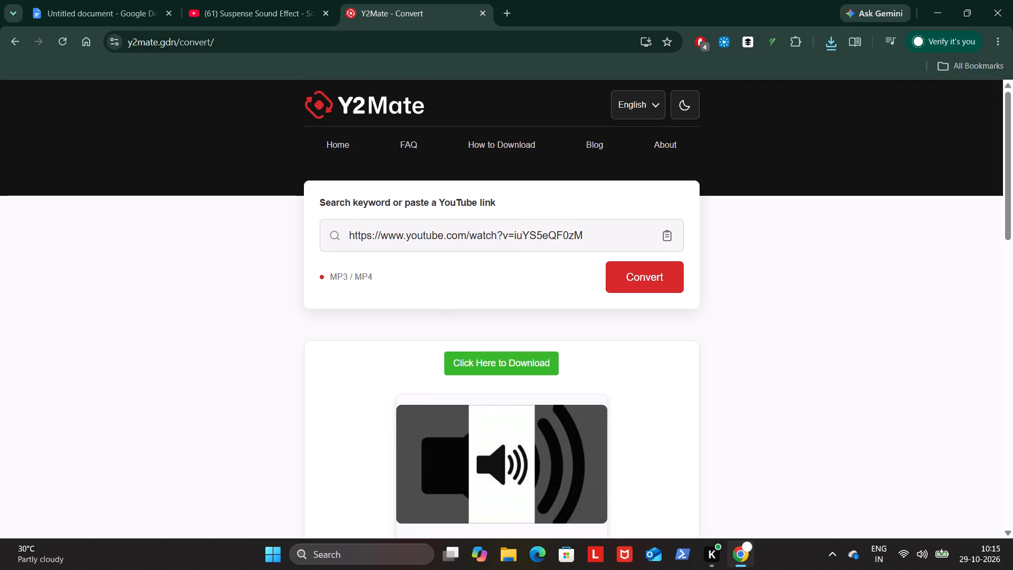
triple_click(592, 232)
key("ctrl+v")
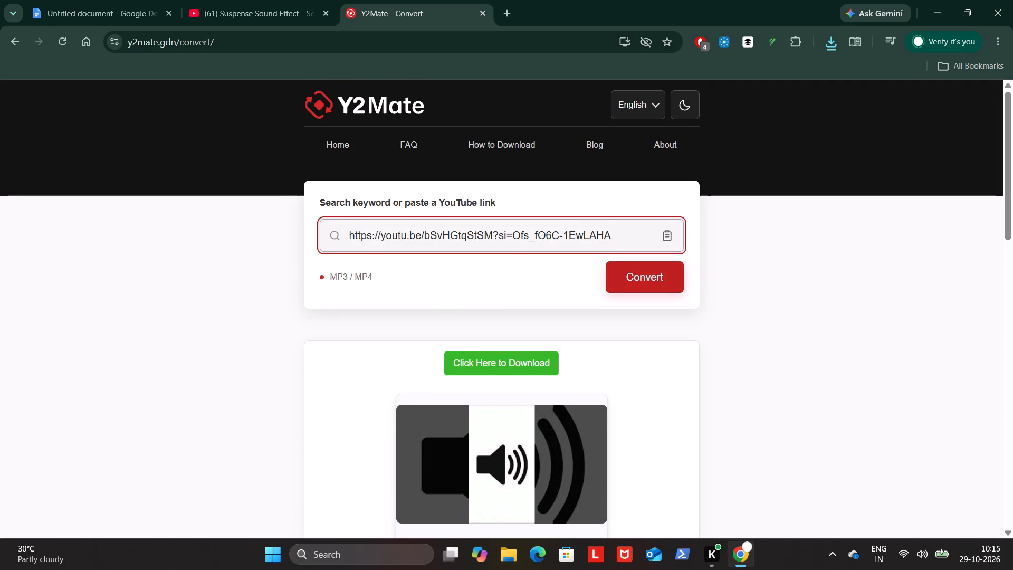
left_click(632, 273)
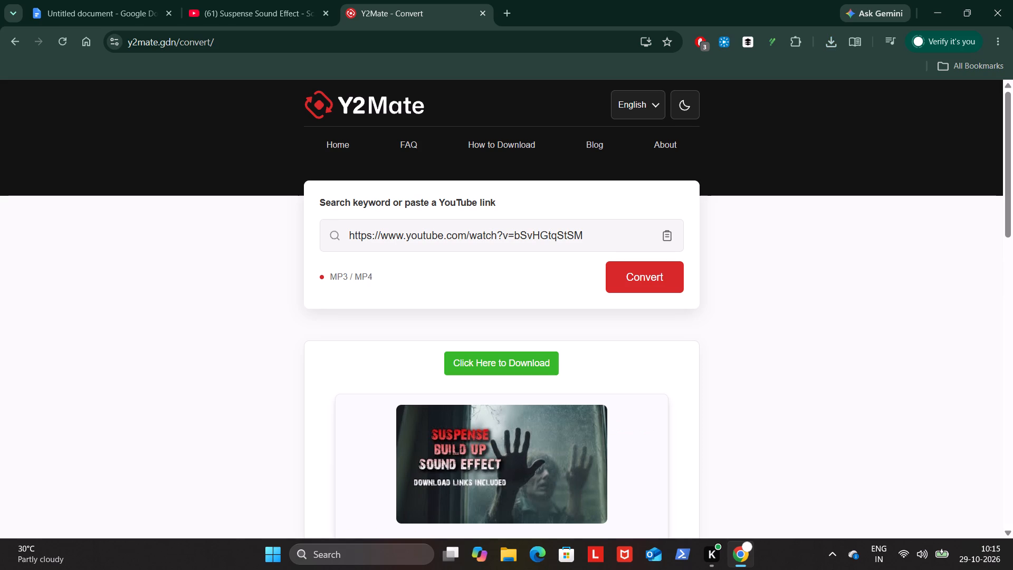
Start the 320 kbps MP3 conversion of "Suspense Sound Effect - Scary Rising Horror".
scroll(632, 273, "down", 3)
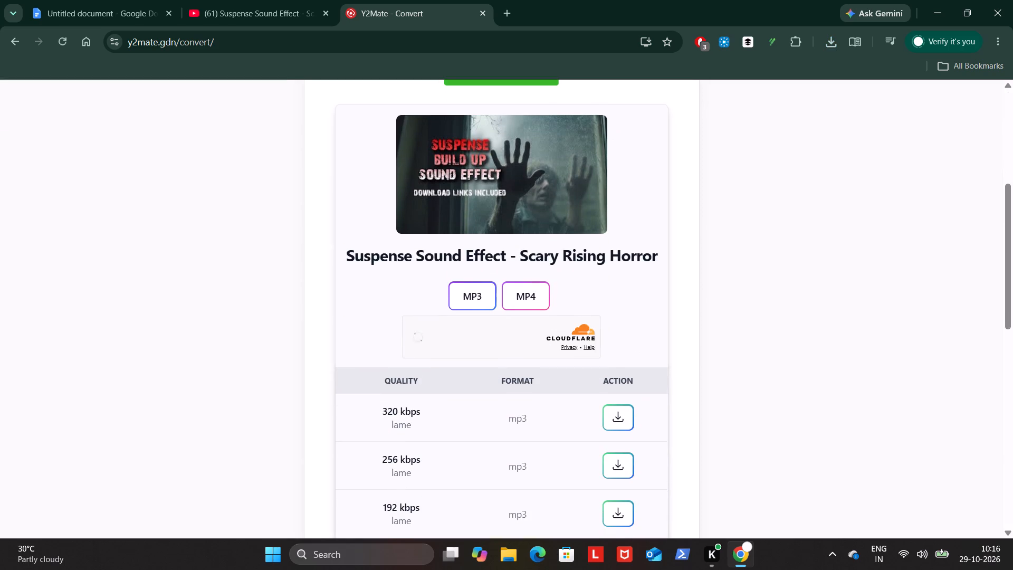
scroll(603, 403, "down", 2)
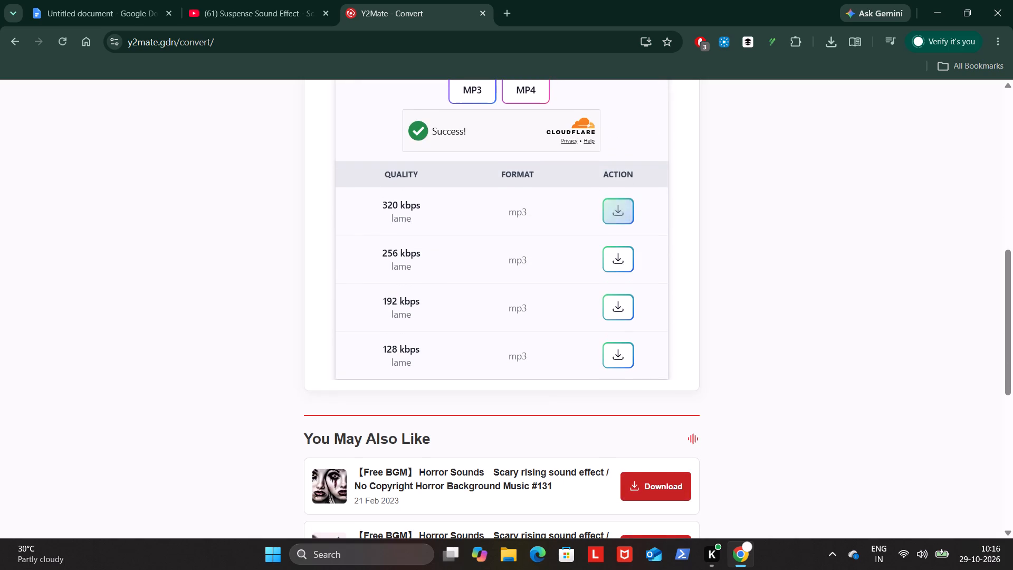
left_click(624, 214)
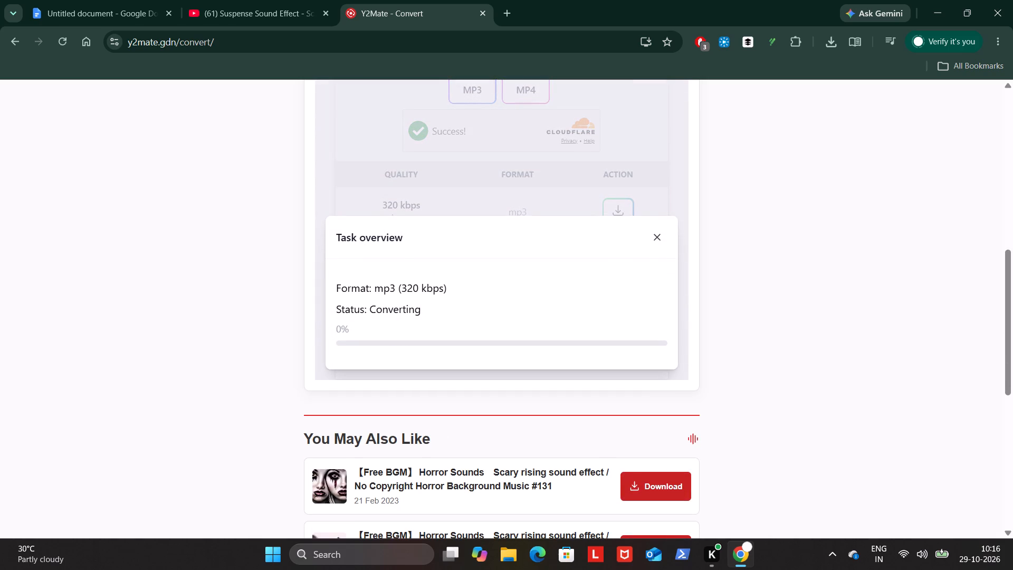
Return to the YouTube tab, dismiss the sharing dialog and search for "howwor bgm".
left_click(249, 0)
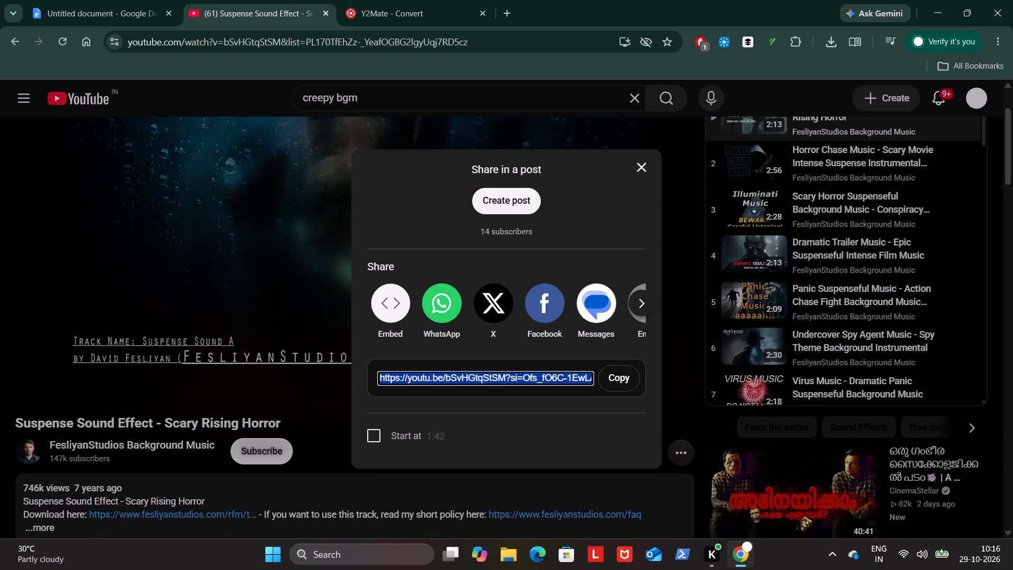
left_click(645, 170)
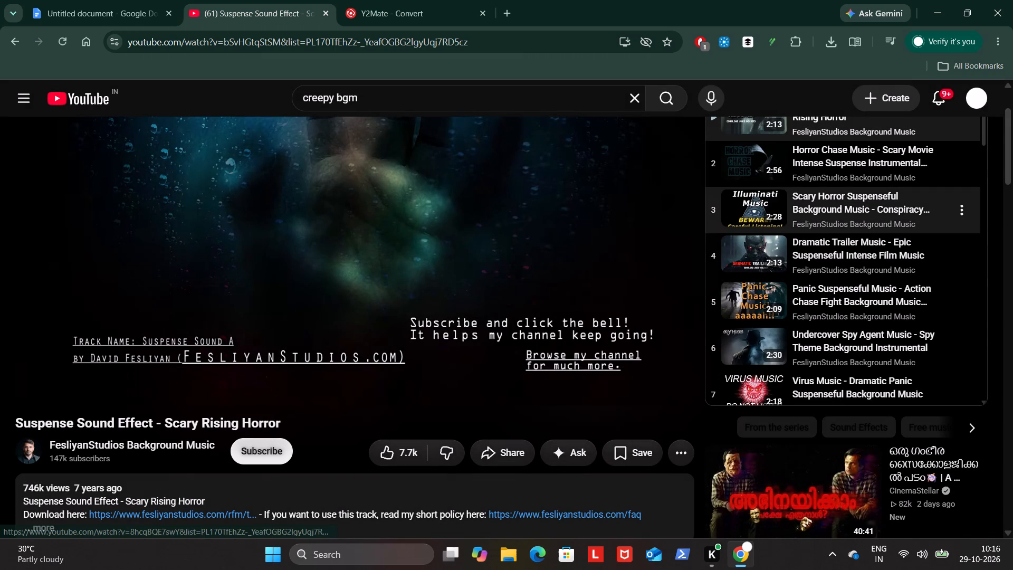
scroll(761, 198, "up", 3)
double_click(462, 96)
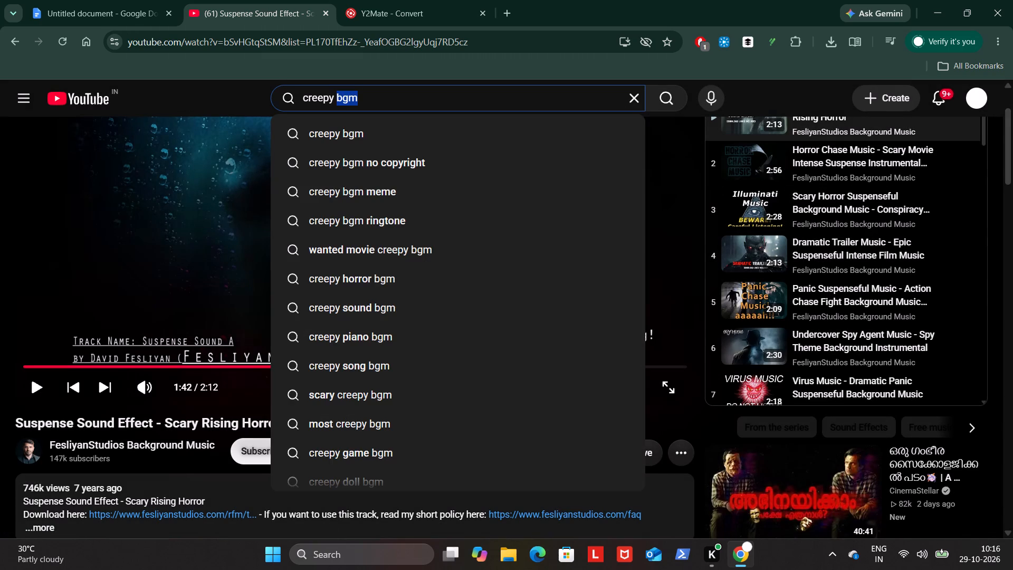
triple_click(332, 98)
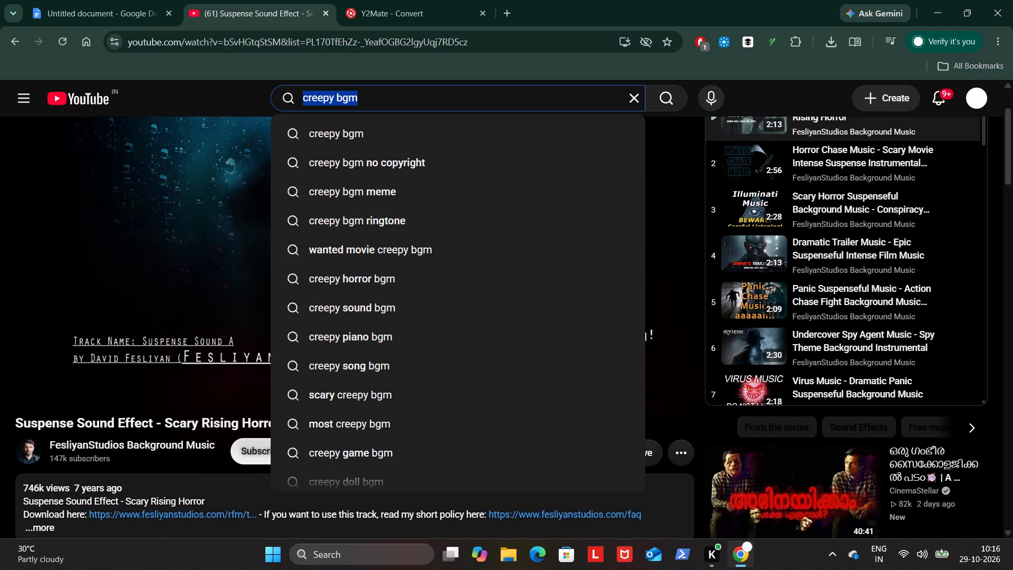
key("BackSpace")
type("howwor bgm")
key("space")
key("Return")
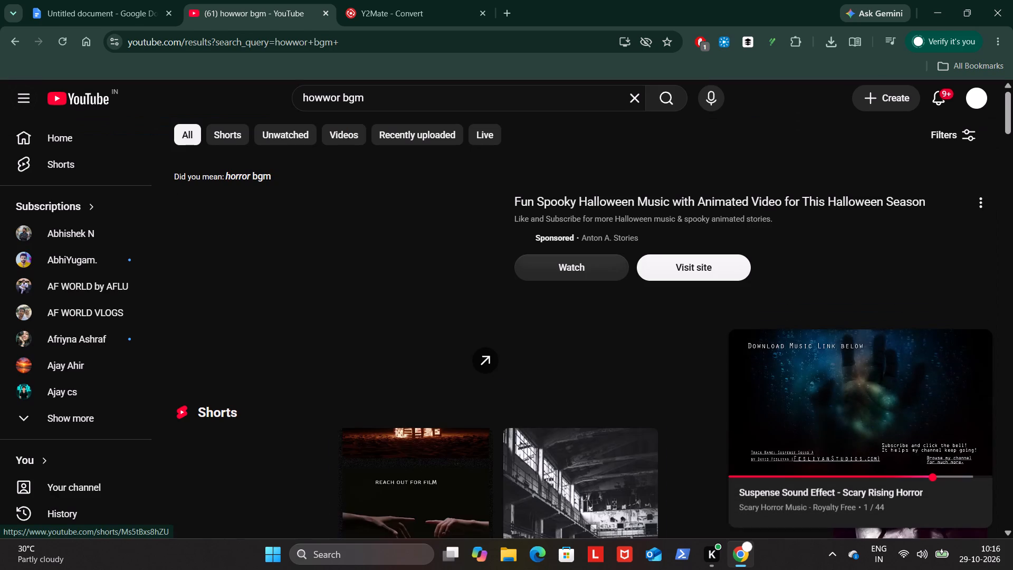
Open "Horror Chase Music - Scary Movie Intense Suspense Instrumental Royalty Free" from the results and sample it at about 0:19 and 0:29.
scroll(466, 415, "down", 7)
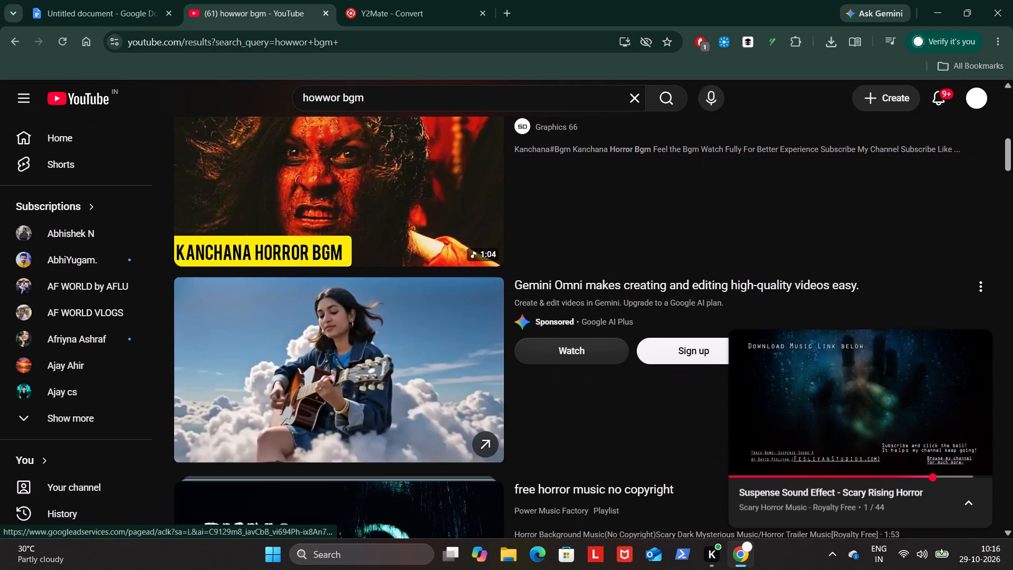
scroll(466, 415, "down", 2)
scroll(492, 351, "down", 4)
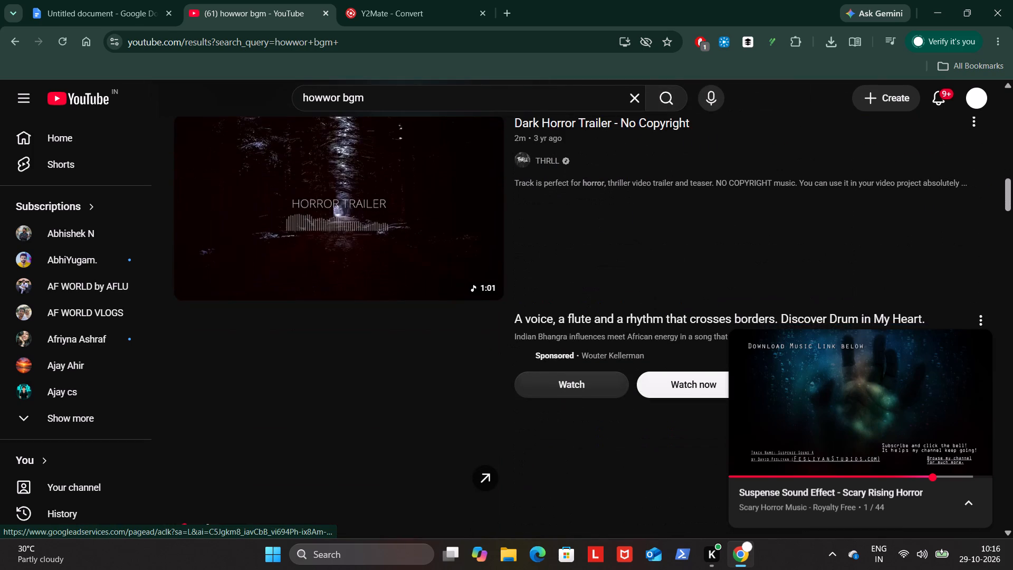
scroll(490, 301, "down", 8)
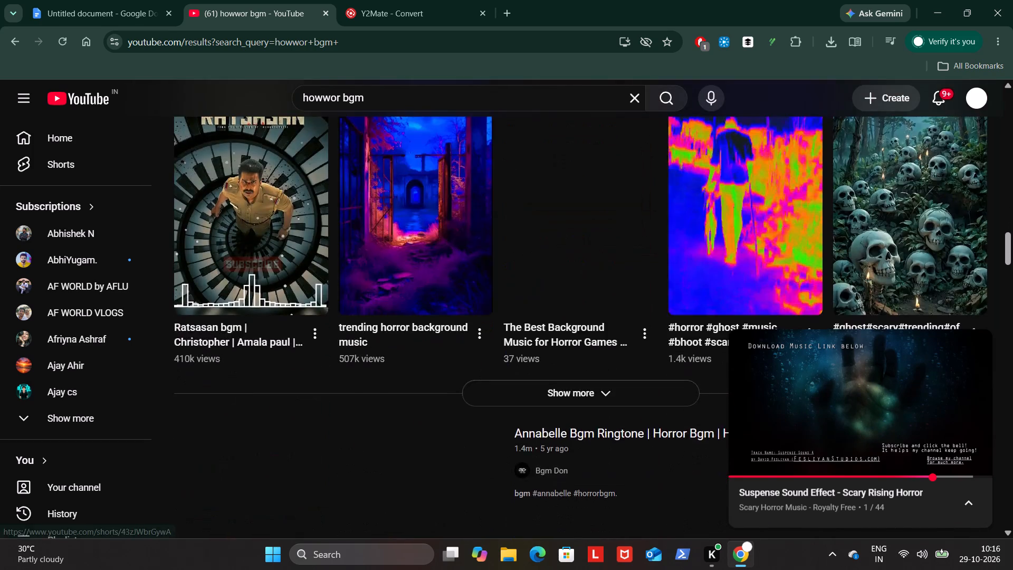
scroll(490, 301, "down", 6)
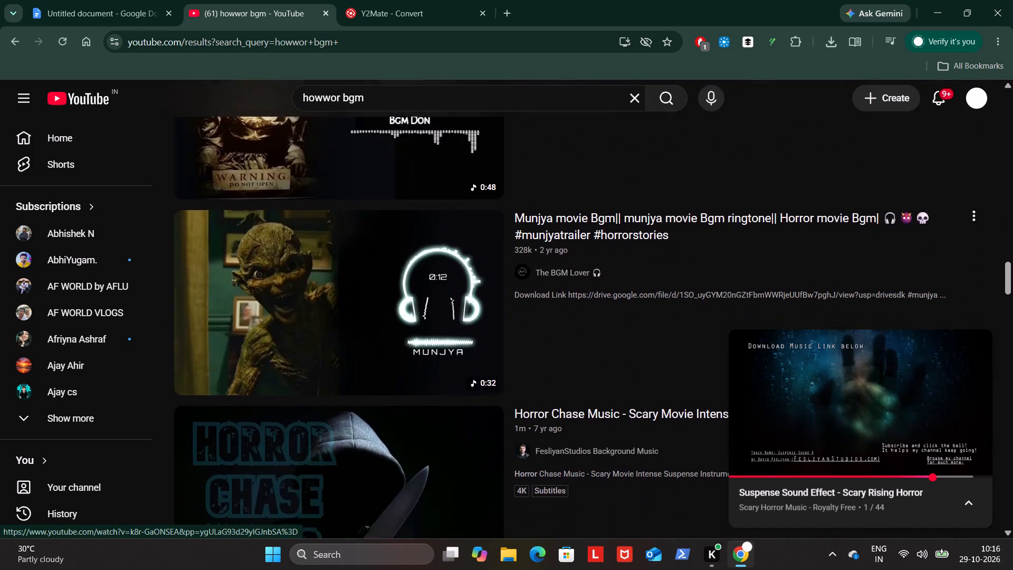
scroll(490, 301, "down", 3)
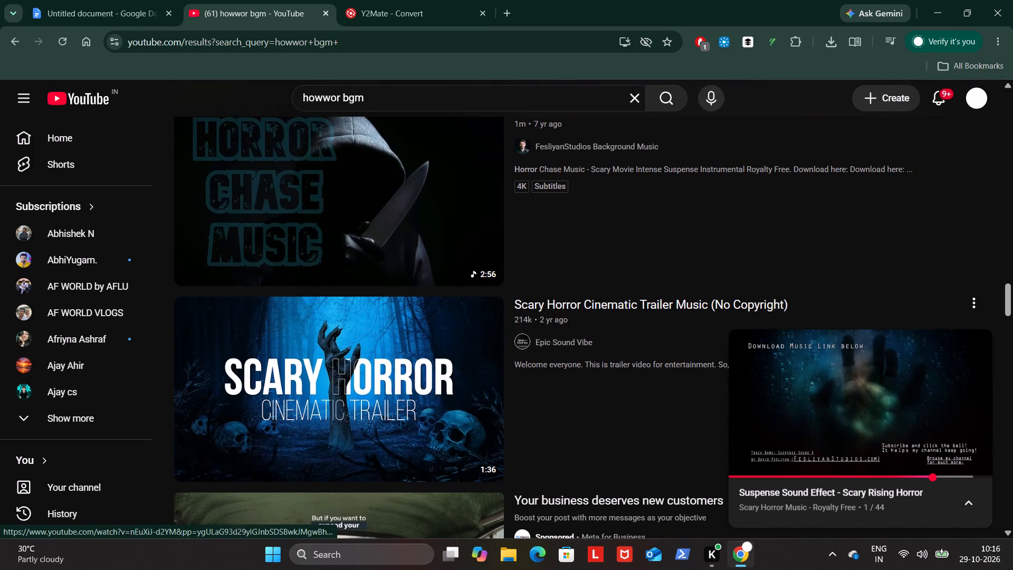
left_click(398, 228)
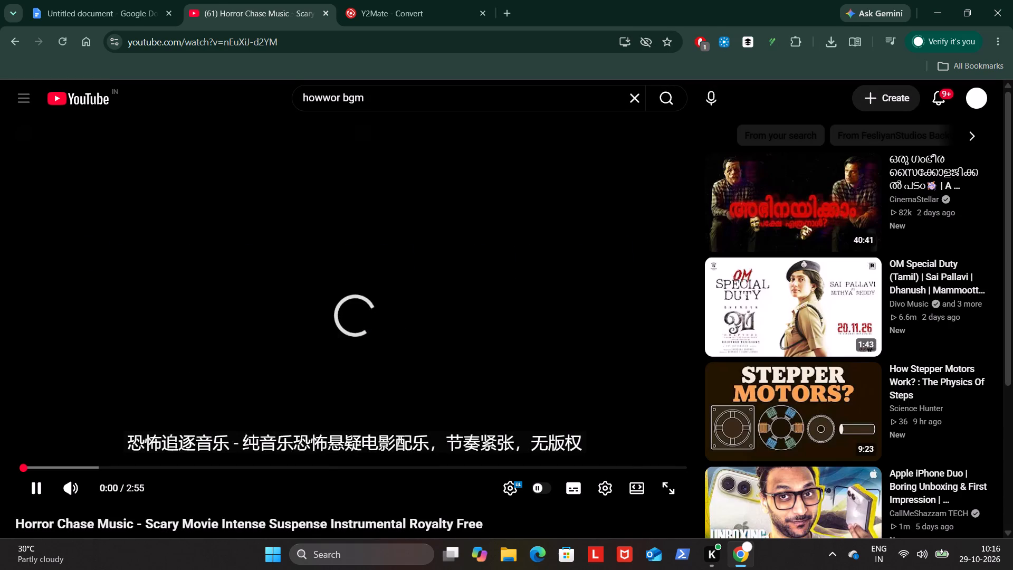
left_click(95, 469)
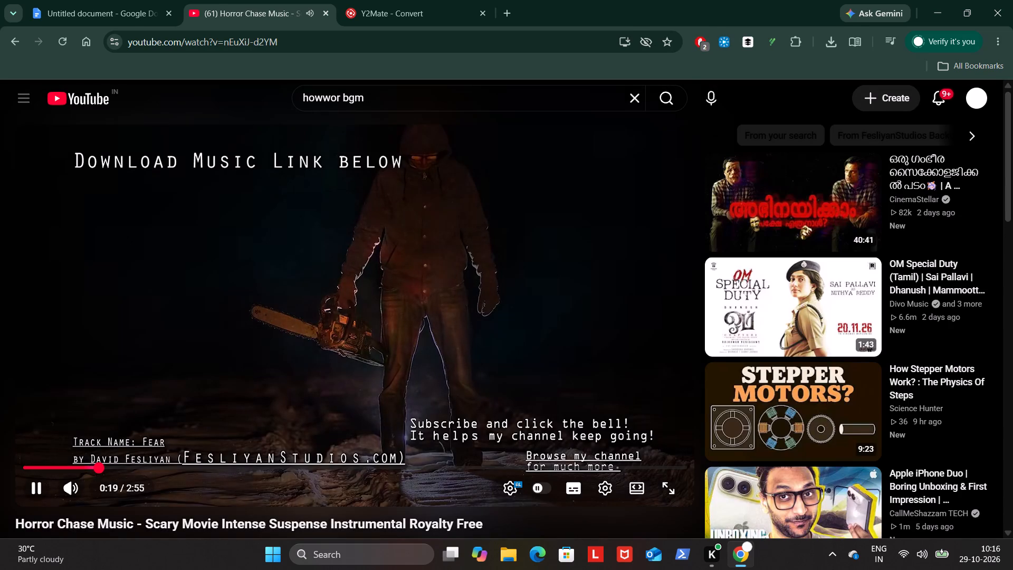
left_click(132, 463)
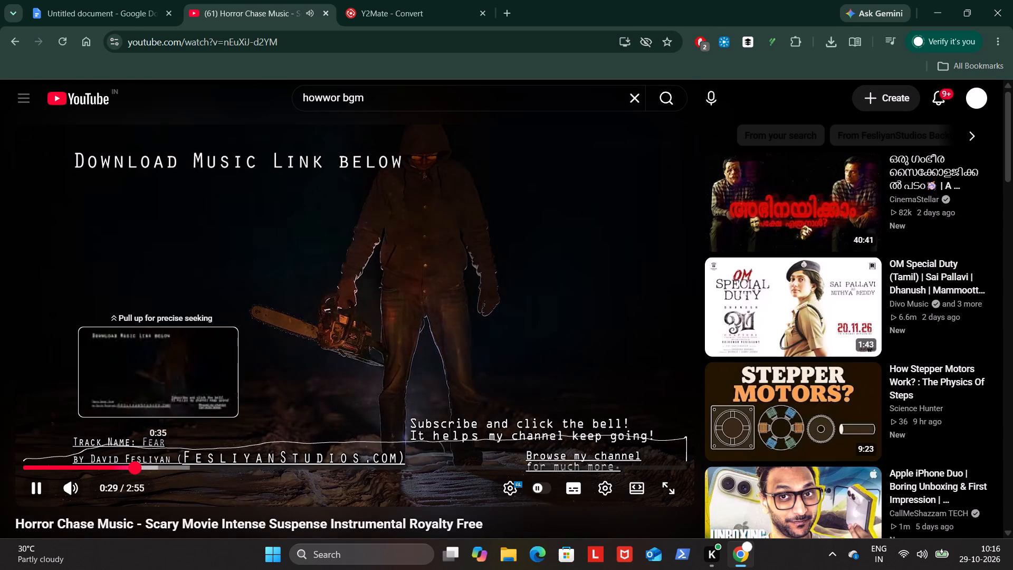
Copy the share link of the Horror Chase Music video.
scroll(231, 476, "down", 2)
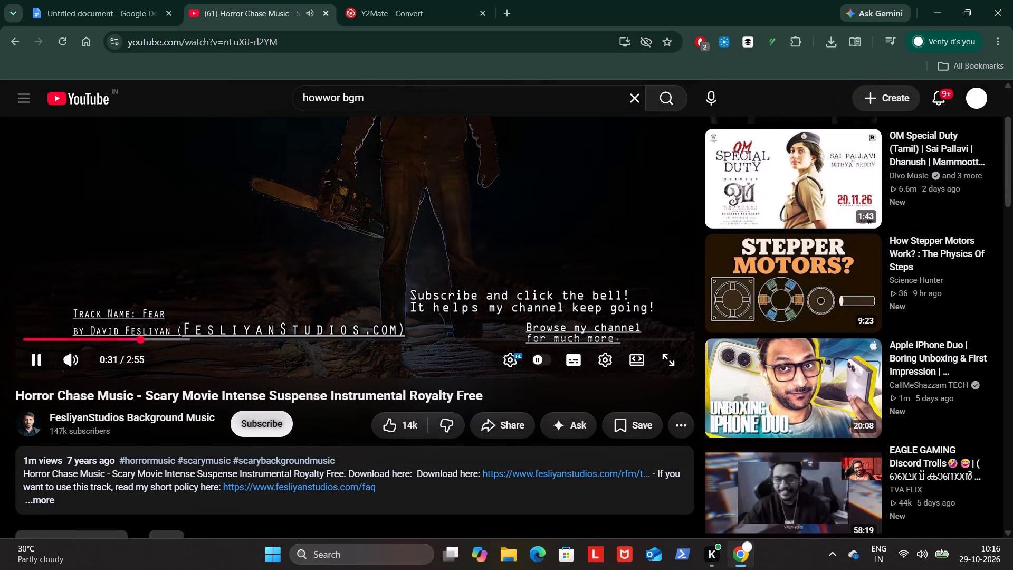
left_click(496, 433)
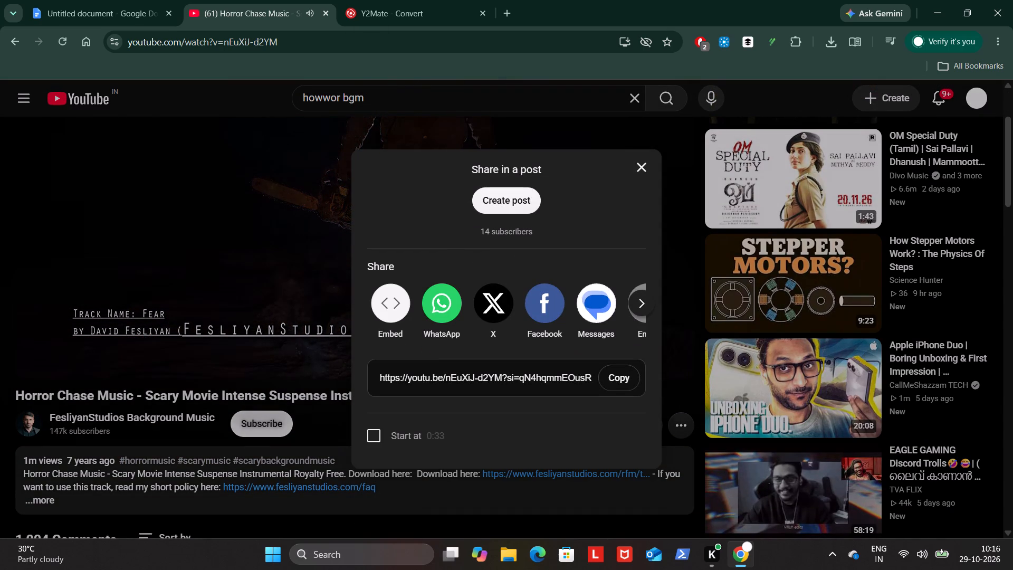
left_click(616, 385)
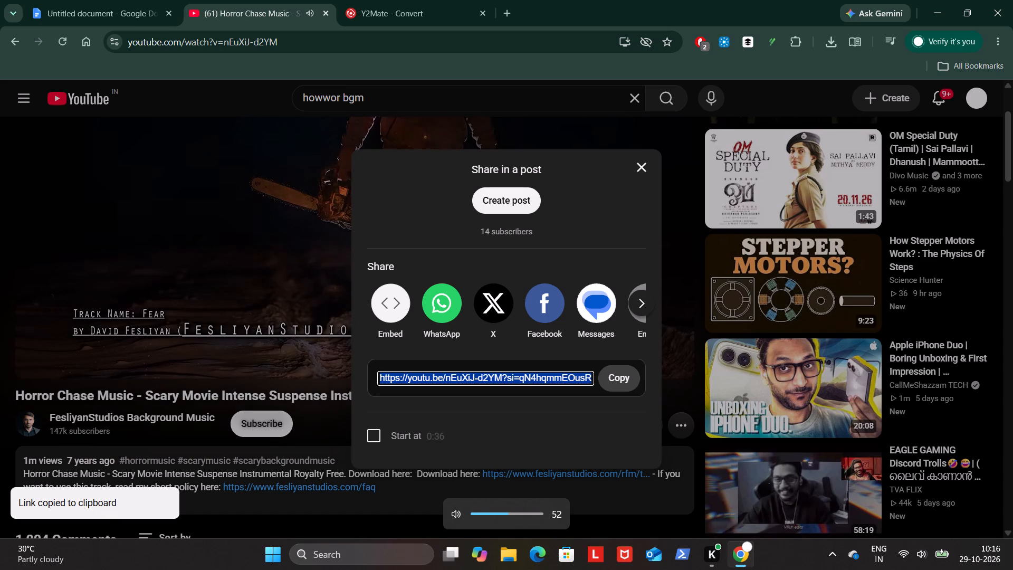
Switch to Y2Mate, dismiss the pending suspense track download and submit the copied Horror Chase Music link for conversion.
left_click(357, 0)
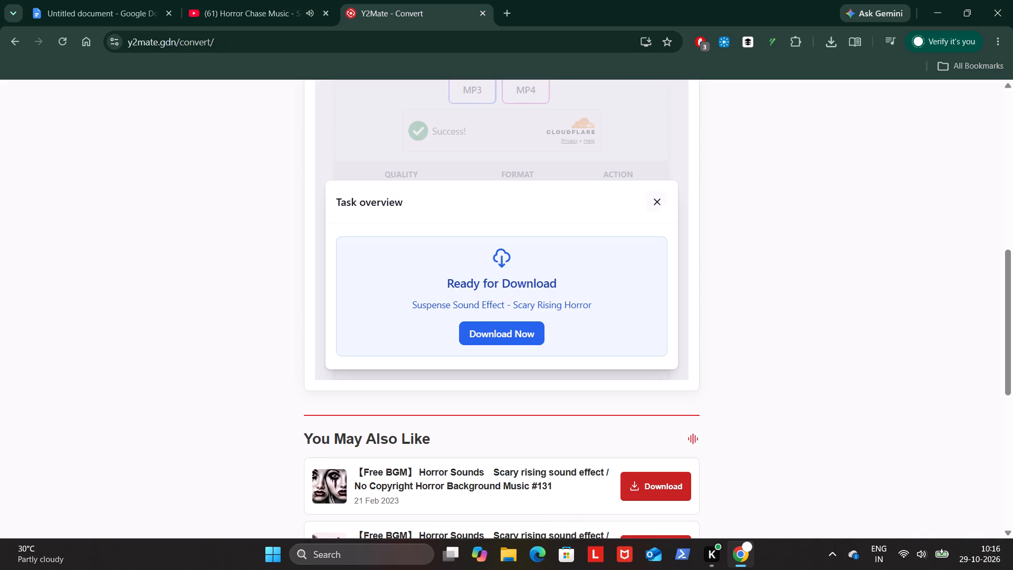
left_click(659, 193)
scroll(660, 223, "up", 4)
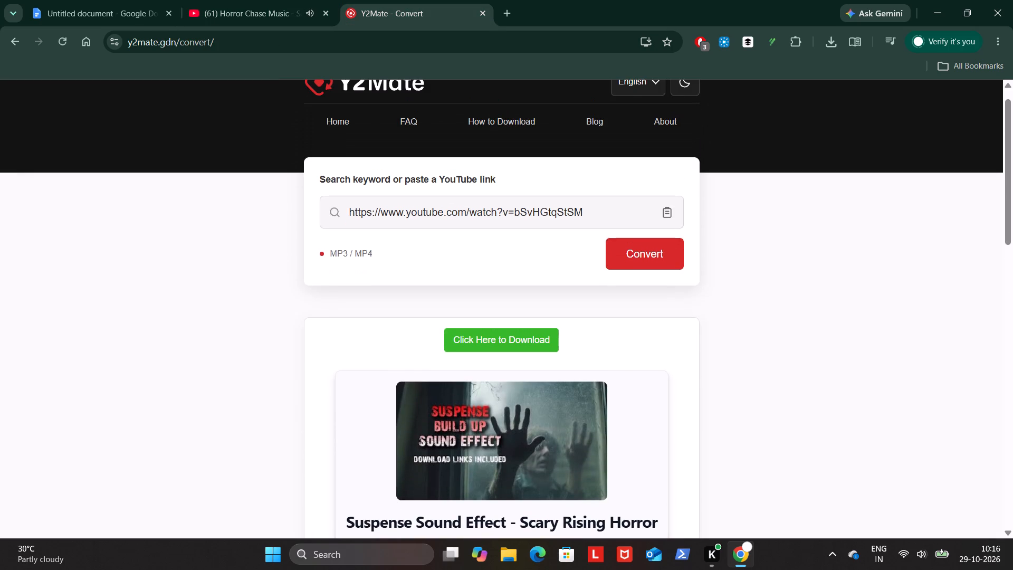
triple_click(634, 199)
key("ctrl+v")
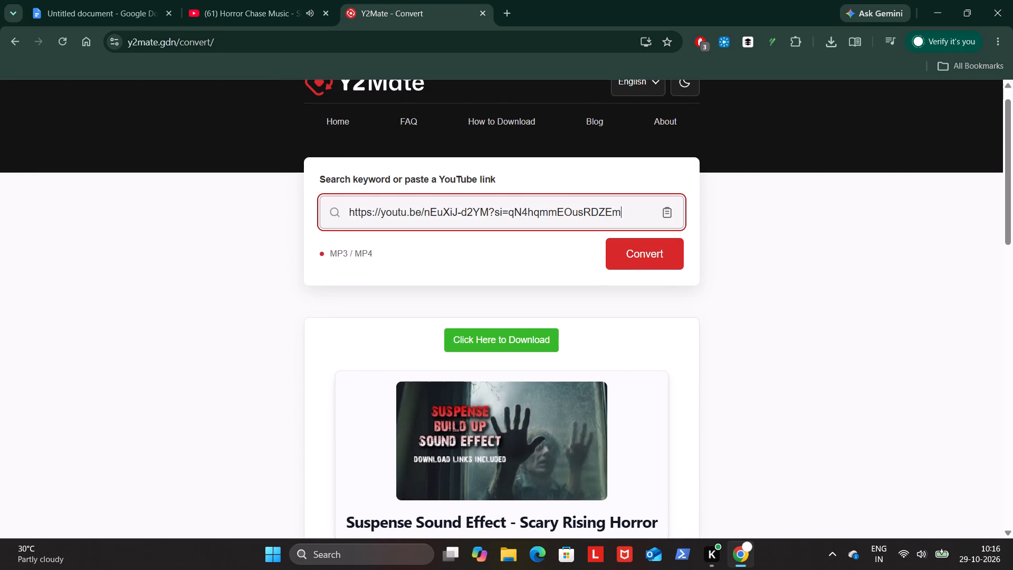
key("Return")
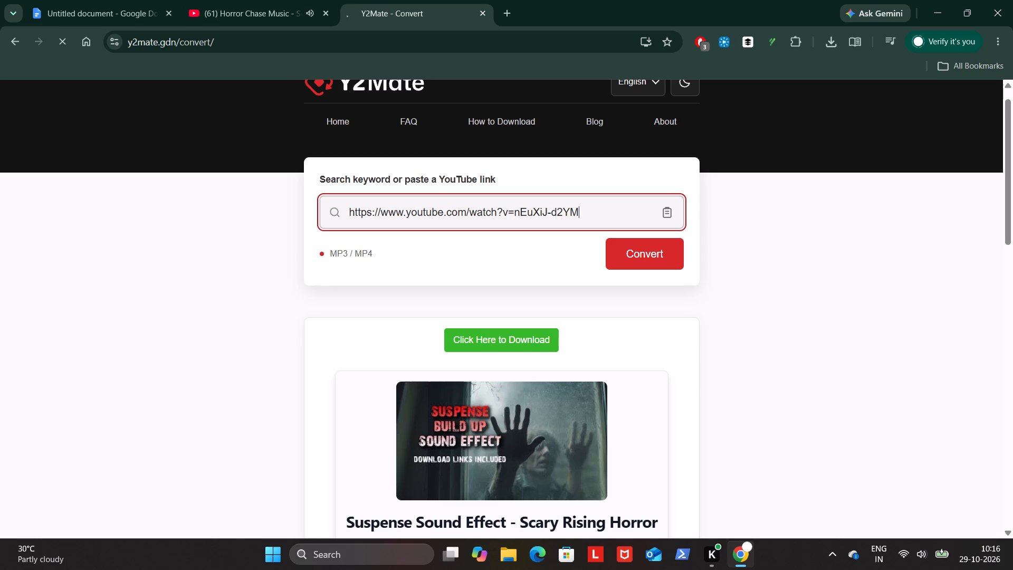
Return to the YouTube tab, dismiss the sharing dialog and pause the Horror Chase Music video.
left_click(251, 0)
left_click_drag(654, 161, 637, 167)
left_click(637, 167)
left_click(305, 212)
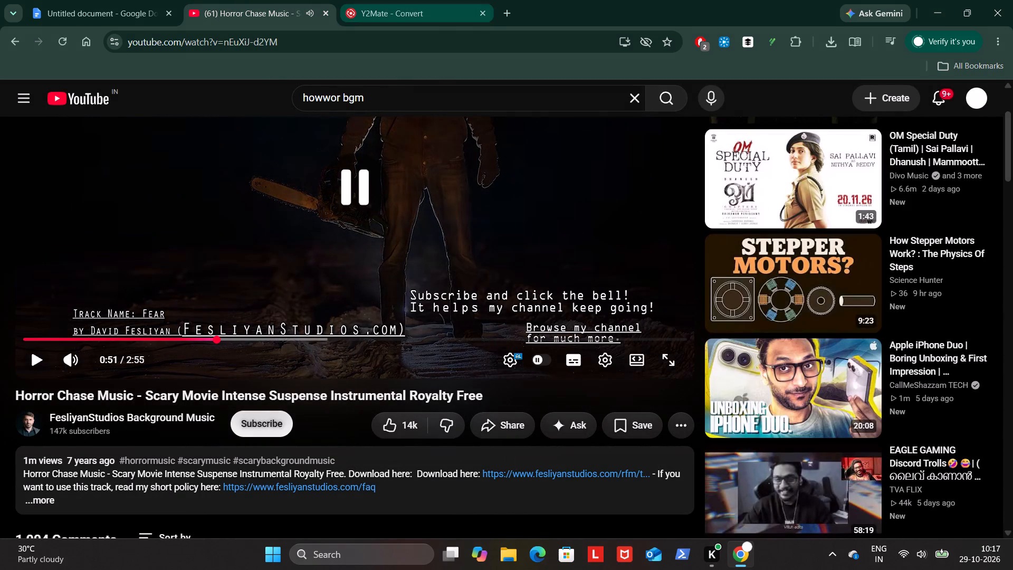
Switch to Y2Mate, resubmit the Horror Chase Music link for conversion and download the track as a 320 kbps MP3.
left_click(406, 0)
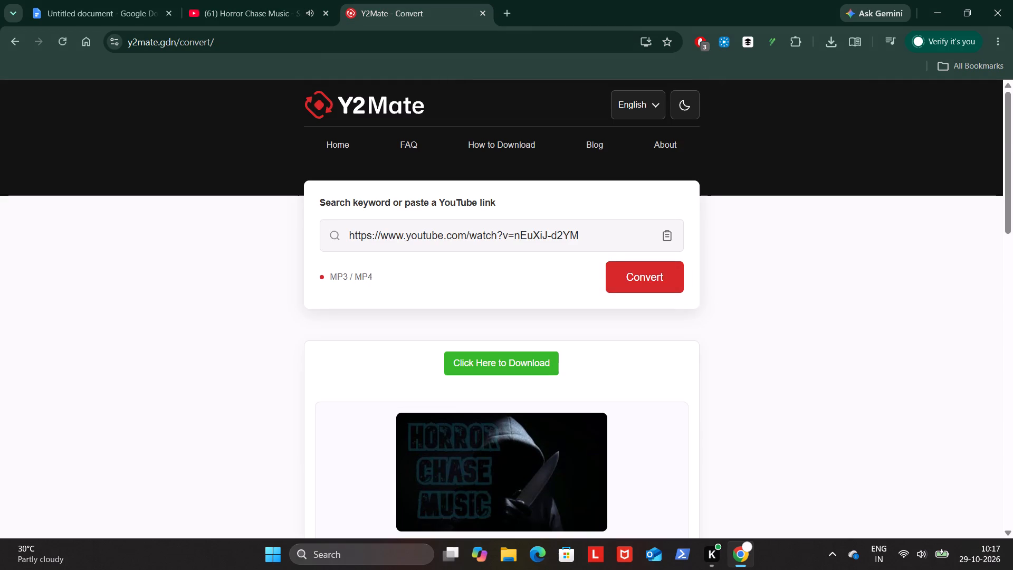
scroll(558, 347, "down", 2)
scroll(558, 347, "up", 2)
left_click(656, 286)
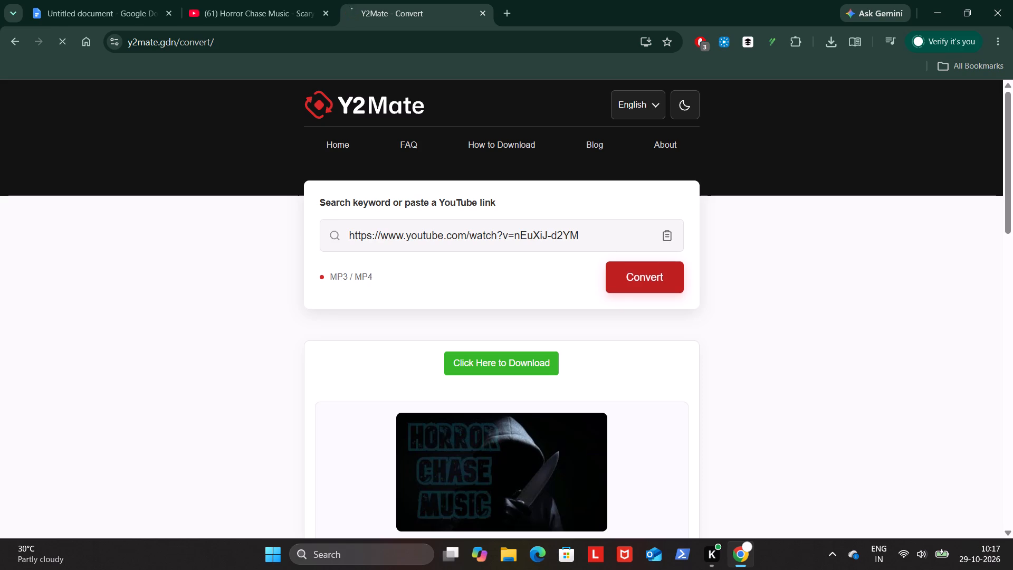
scroll(510, 368, "down", 2)
scroll(520, 268, "down", 1)
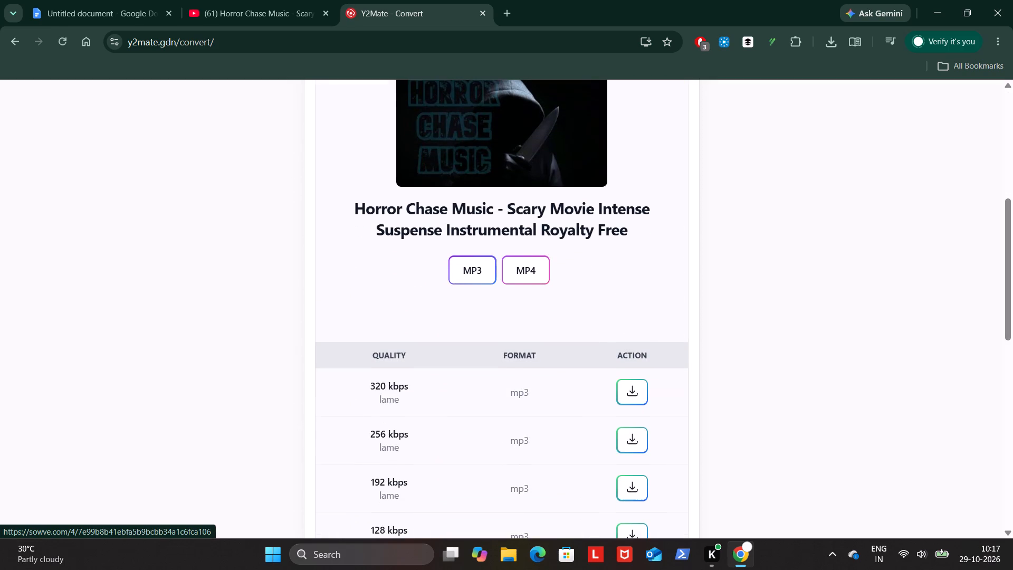
scroll(520, 268, "down", 1)
left_click(629, 393)
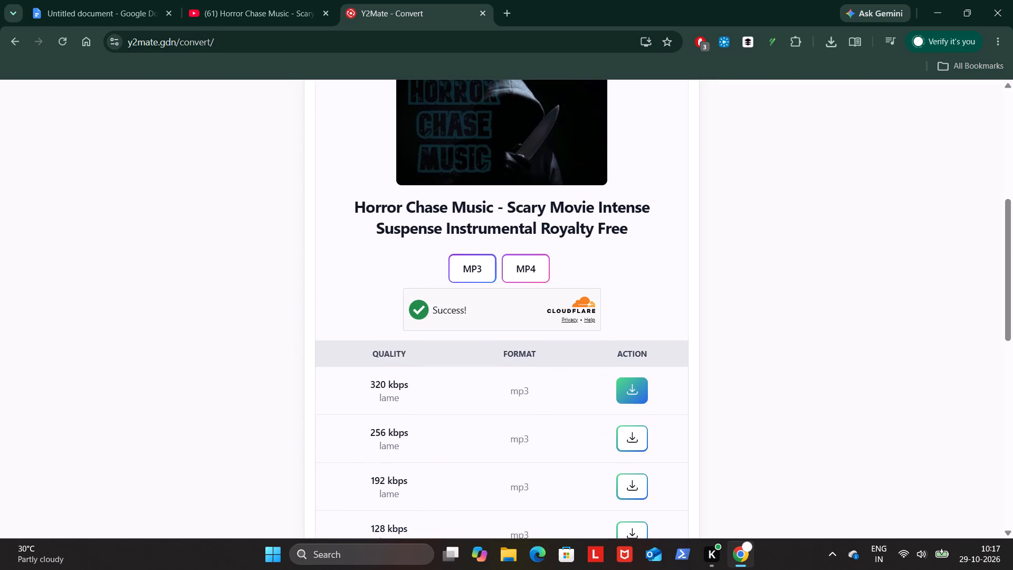
scroll(629, 393, "down", 2)
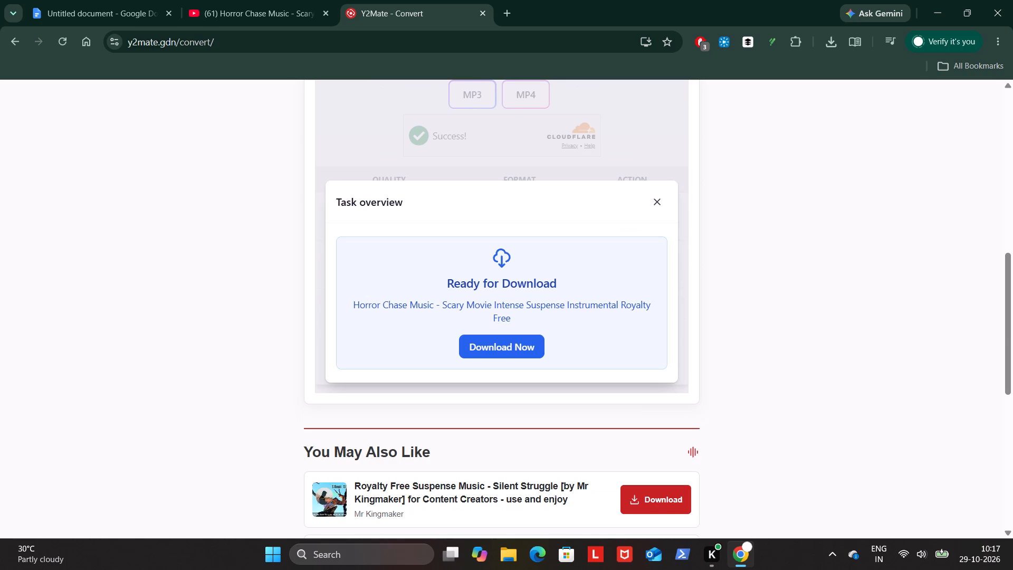
left_click(502, 345)
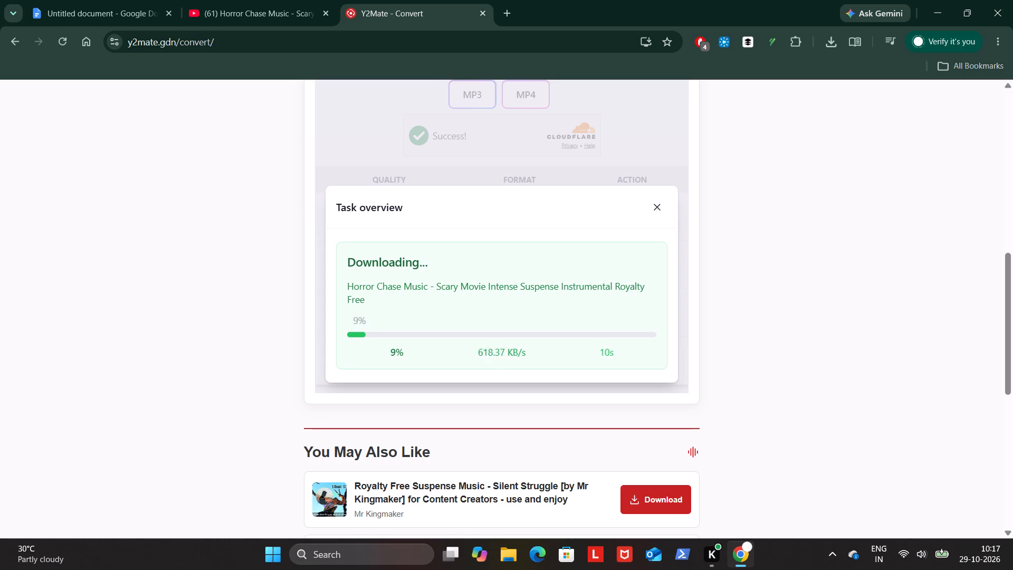
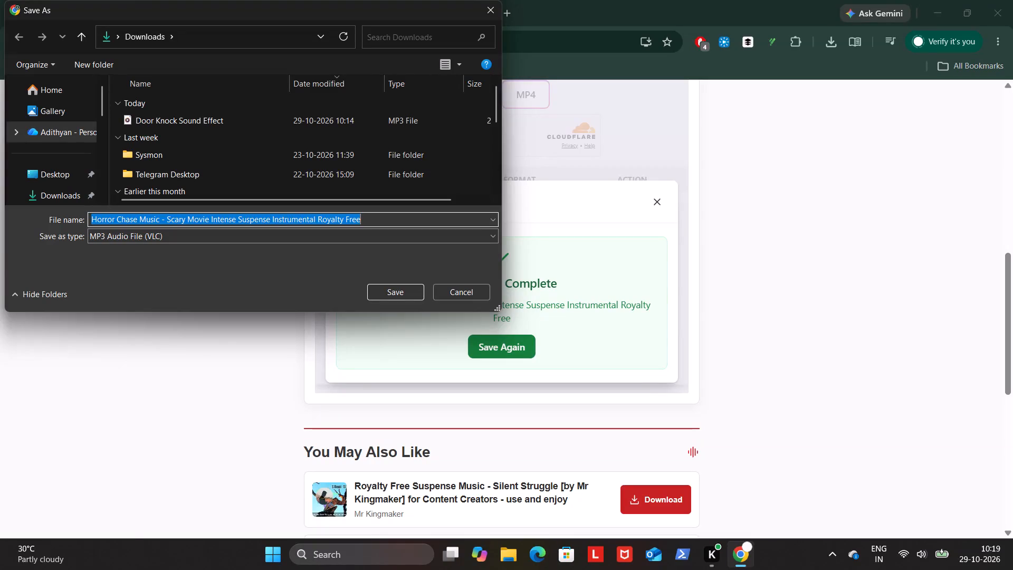
Save the Horror Chase Music MP3 under its suggested name in the Downloads folder and return to the script document.
left_click(403, 288)
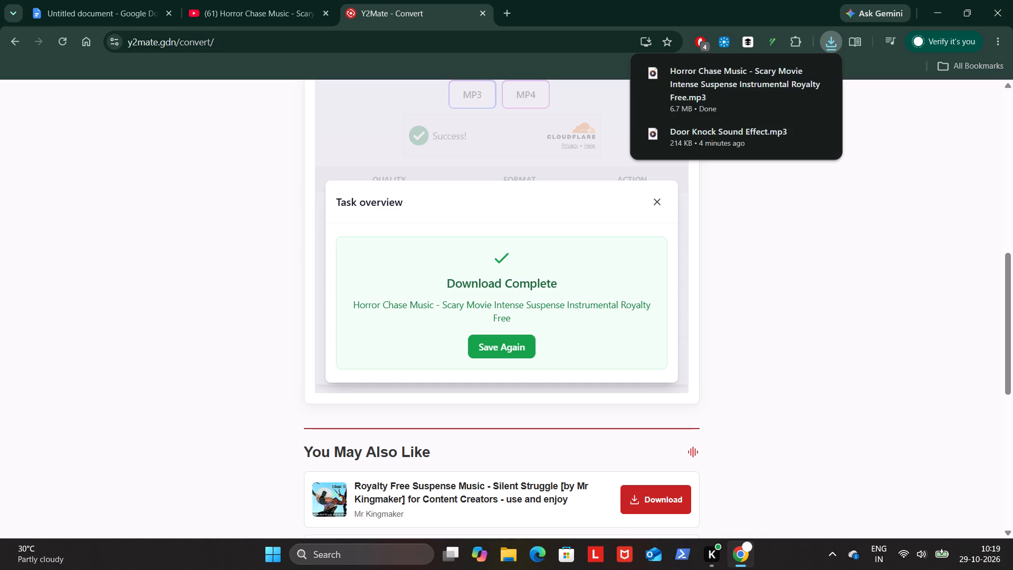
left_click(30, 0)
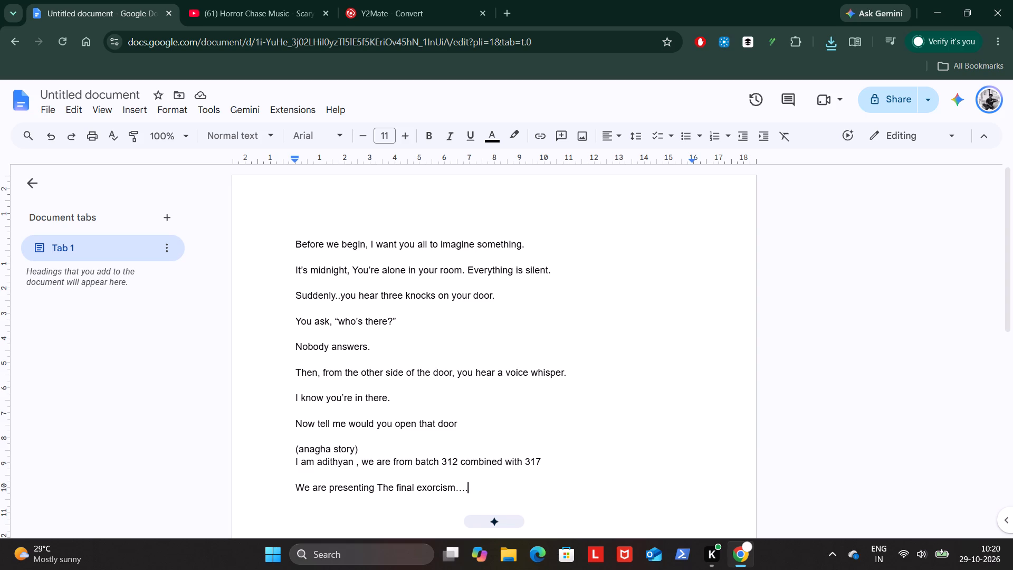
Switch to YouTube and replace the previous search with one for "sneezing sound".
left_click(226, 0)
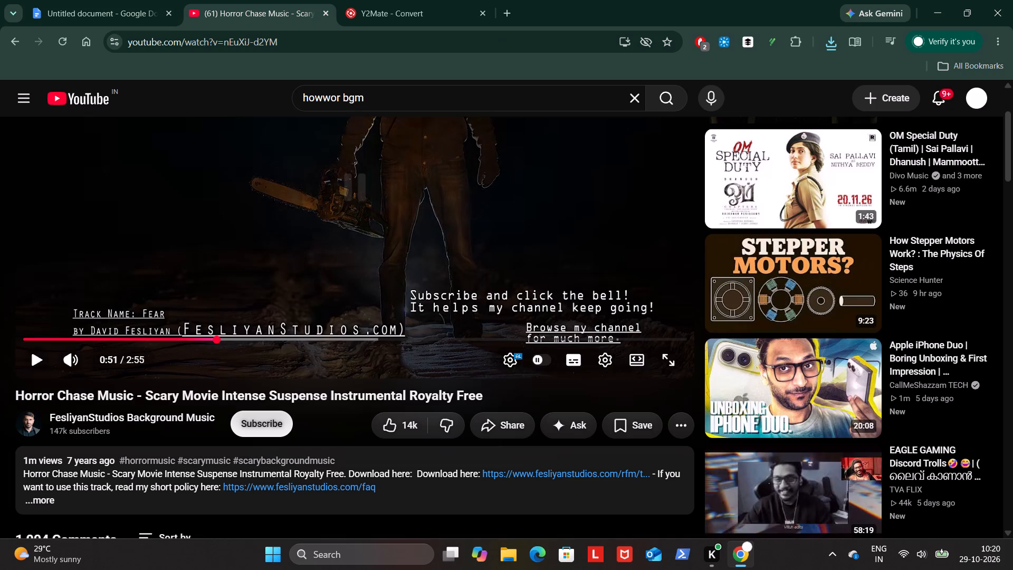
left_click(630, 99)
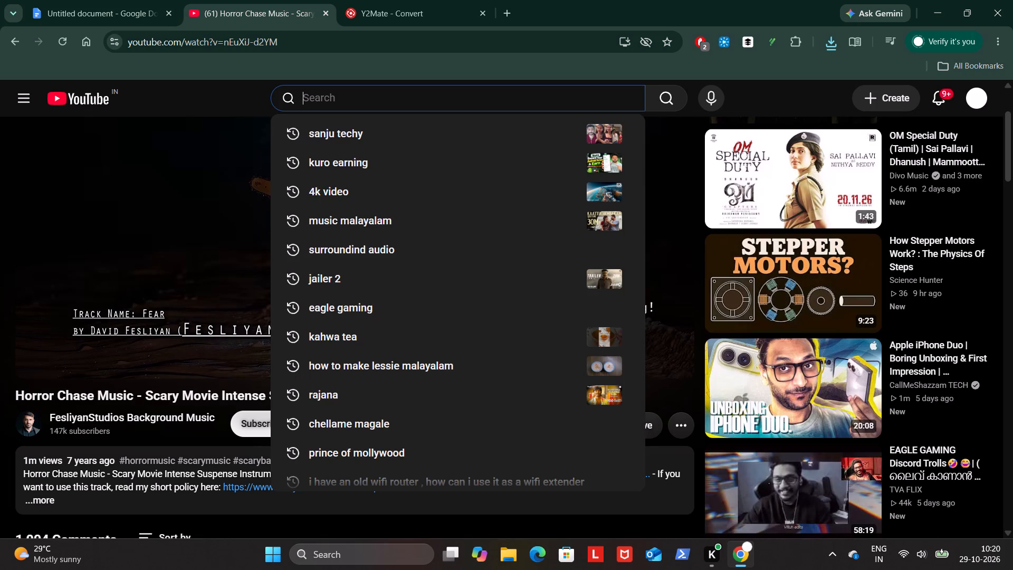
left_click(522, 101)
type("sneex")
key("BackSpace")
type("zing to")
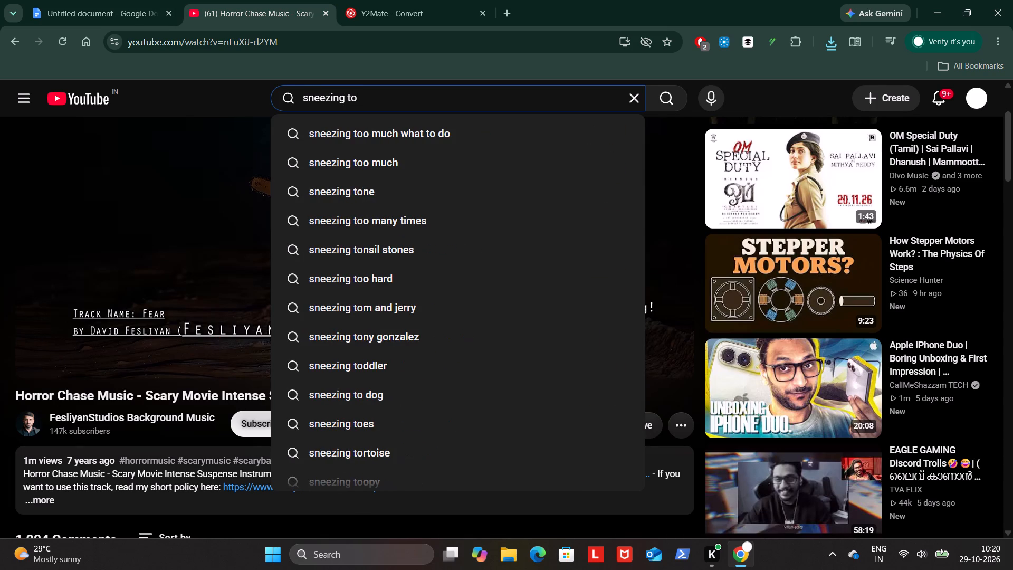
key("BackSpace")
key("BackSpace")
type("sound")
key("Return")
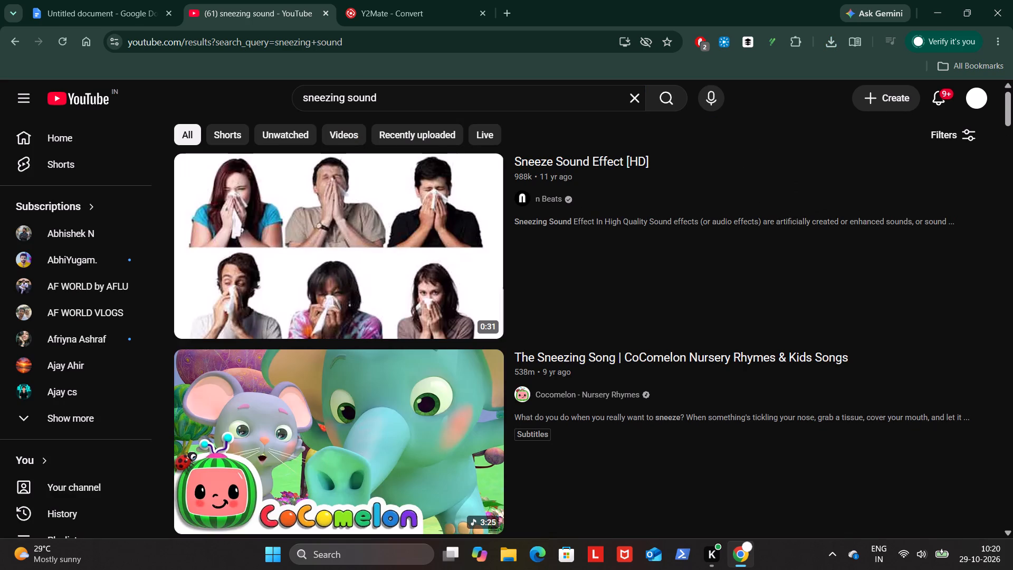
Open the short Sneeze Sound Effect video by SM SOUNDFX from the results and copy its share link.
scroll(437, 243, "down", 8)
scroll(437, 243, "up", 1)
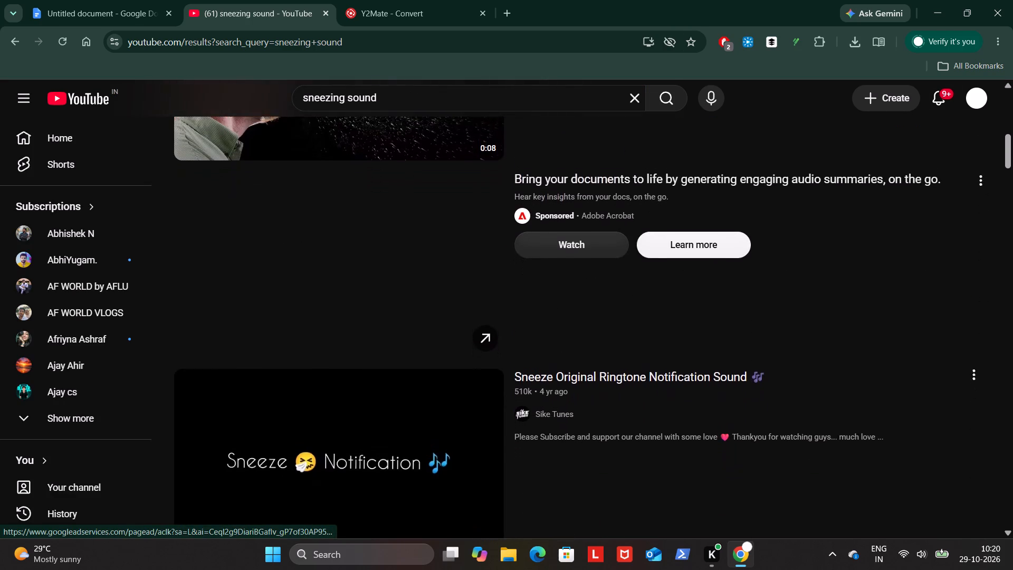
scroll(437, 243, "up", 2)
left_click(437, 243)
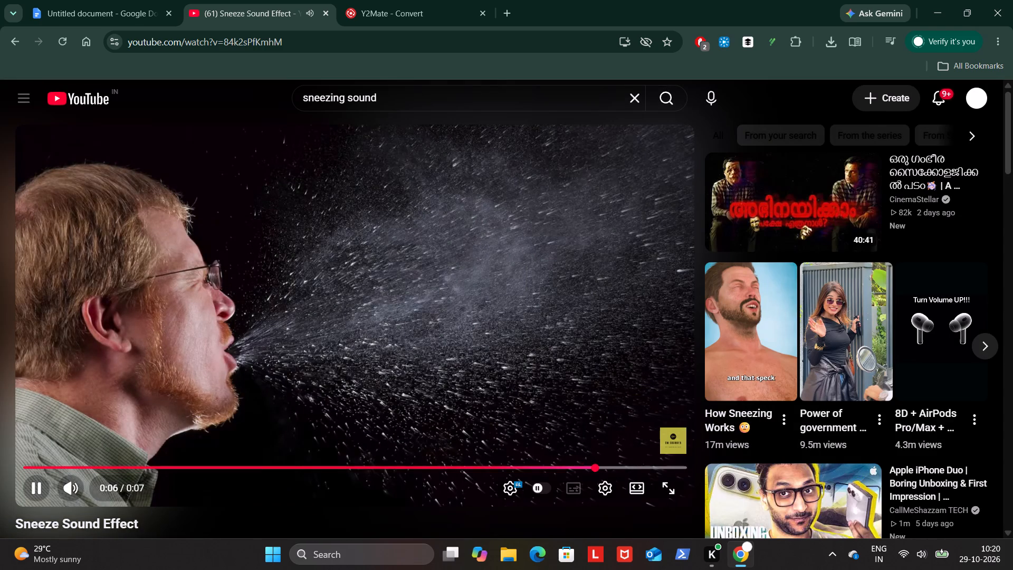
scroll(454, 350, "down", 2)
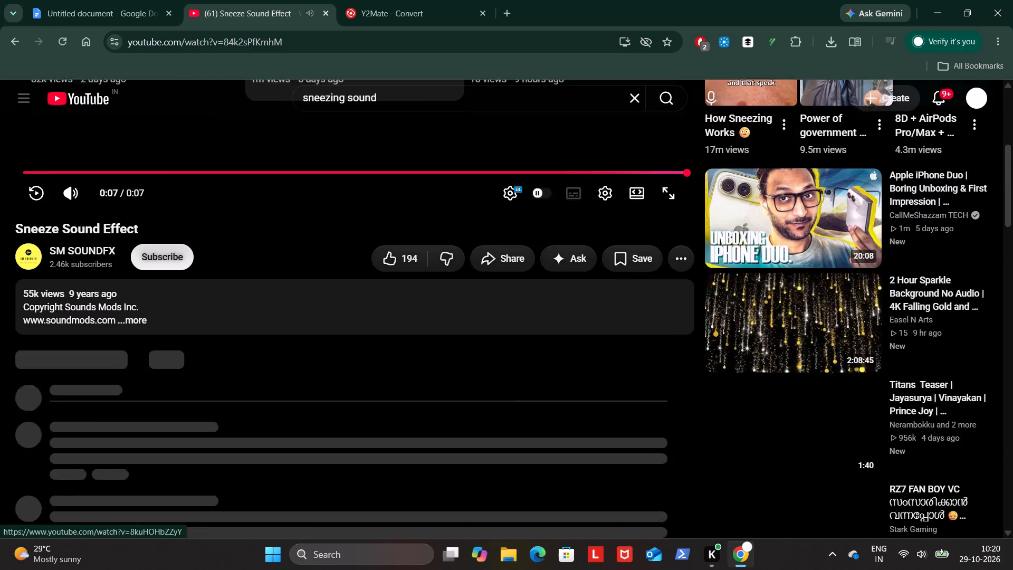
scroll(454, 350, "down", 2)
left_click(497, 195)
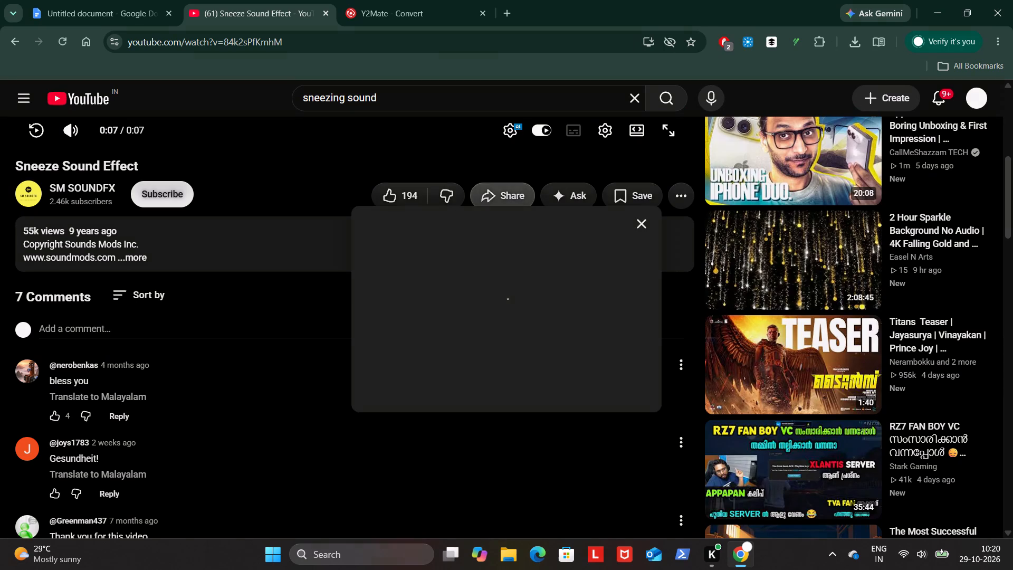
left_click(620, 375)
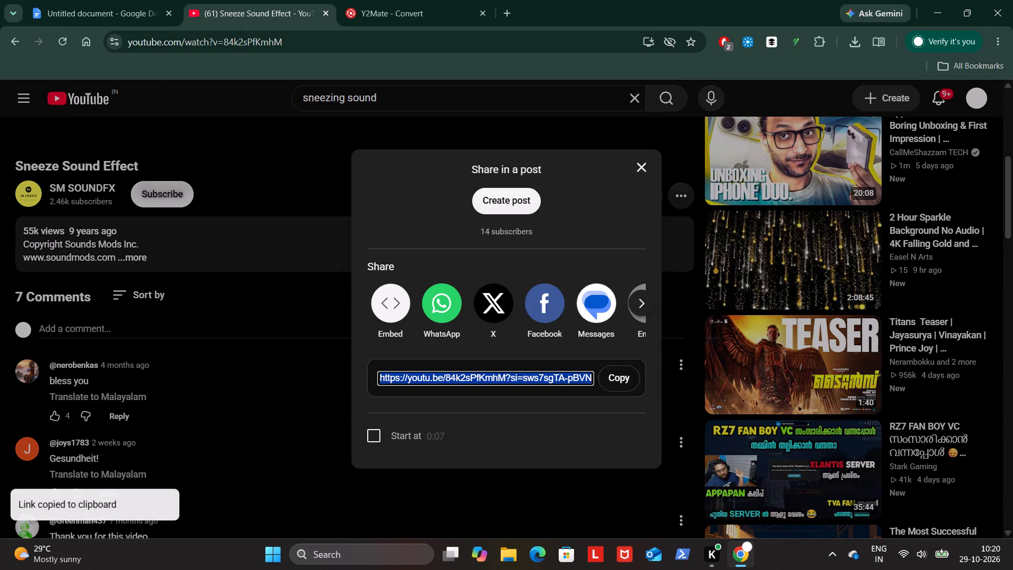
Switch to Y2Mate, replace the old link with the copied Sneeze Sound Effect link and submit it for conversion.
left_click(375, 0)
scroll(517, 236, "up", 5)
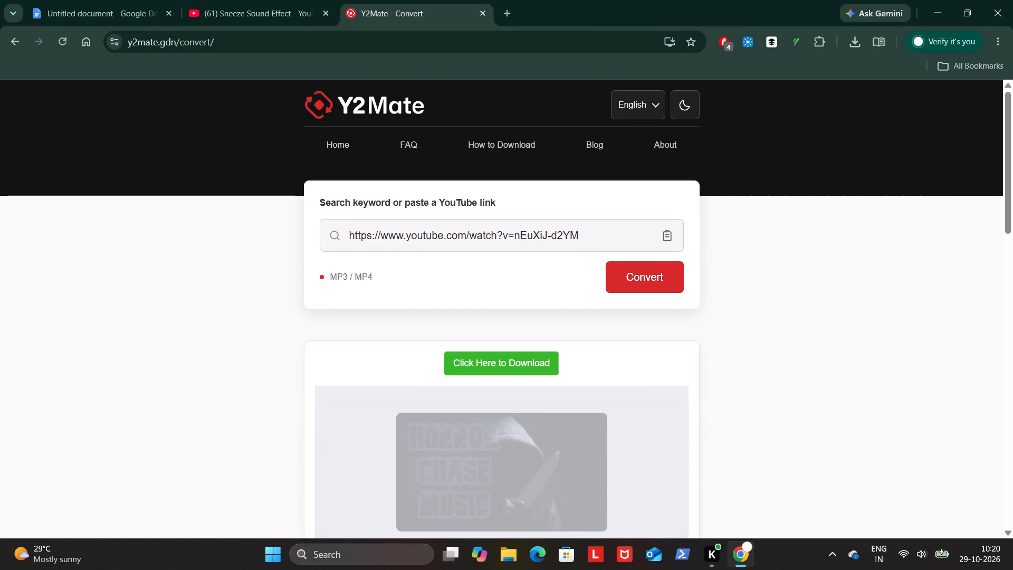
triple_click(583, 237)
key("ctrl+v")
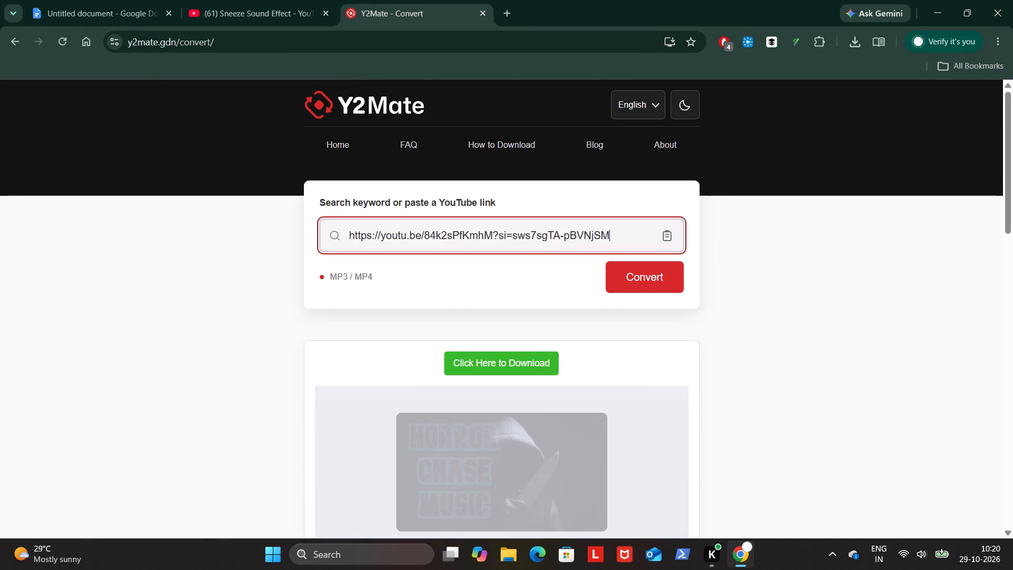
left_click(632, 271)
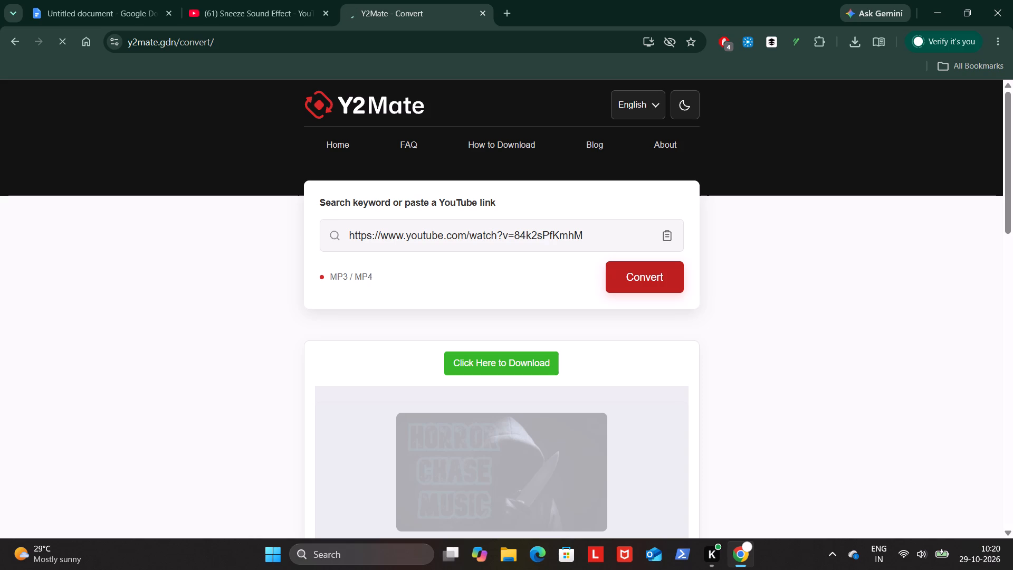
Download the converted Sneeze Sound Effect as an MP3 and save it in the Downloads folder.
left_click(527, 355)
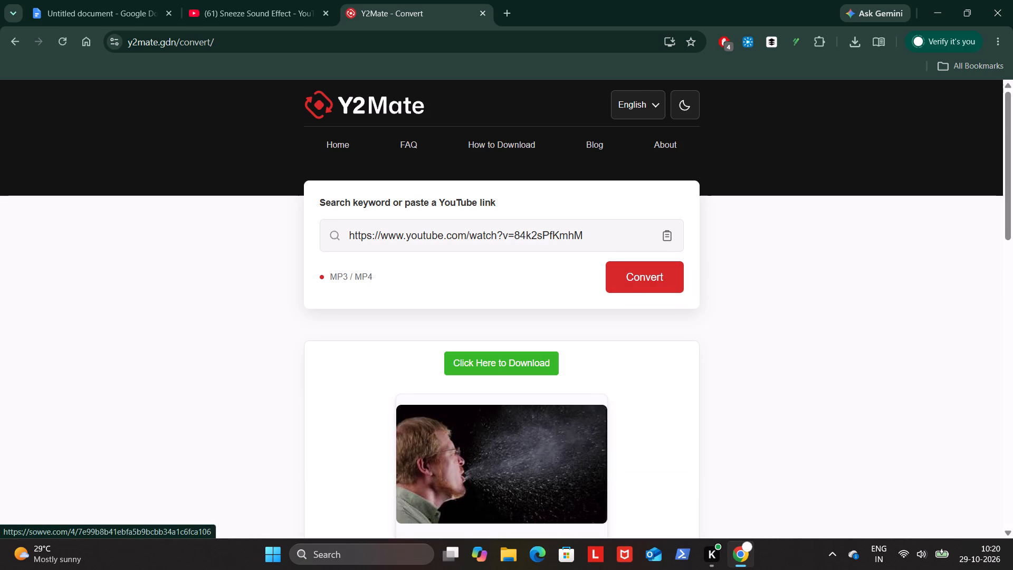
left_click(509, 360)
scroll(509, 360, "down", 3)
left_click(576, 396)
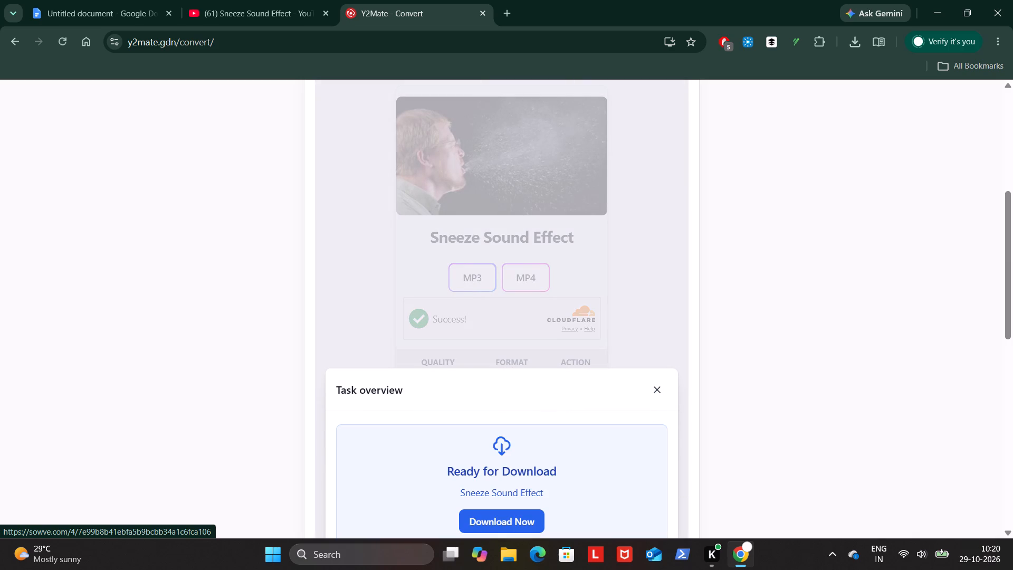
left_click(502, 526)
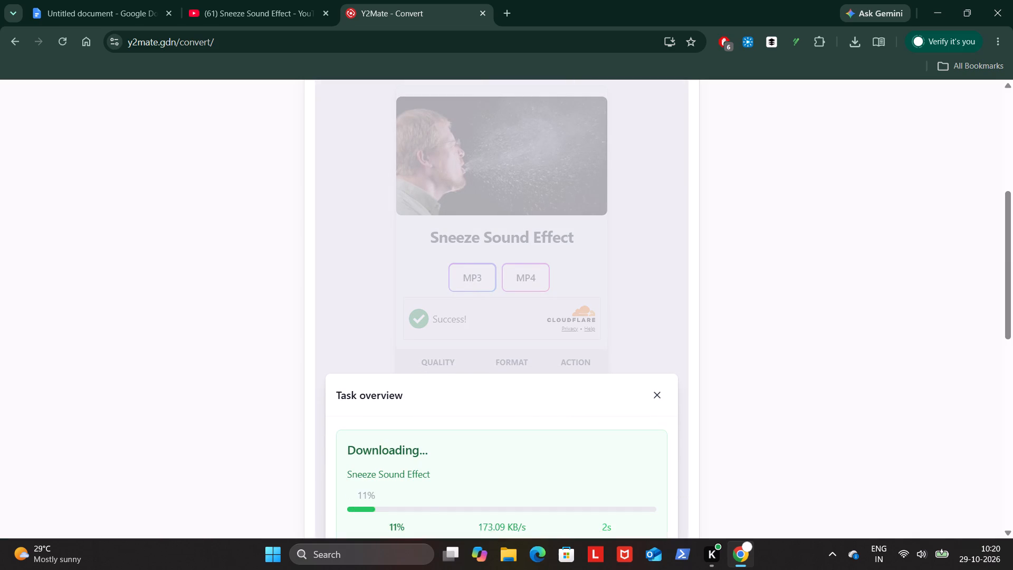
scroll(502, 526, "down", 1)
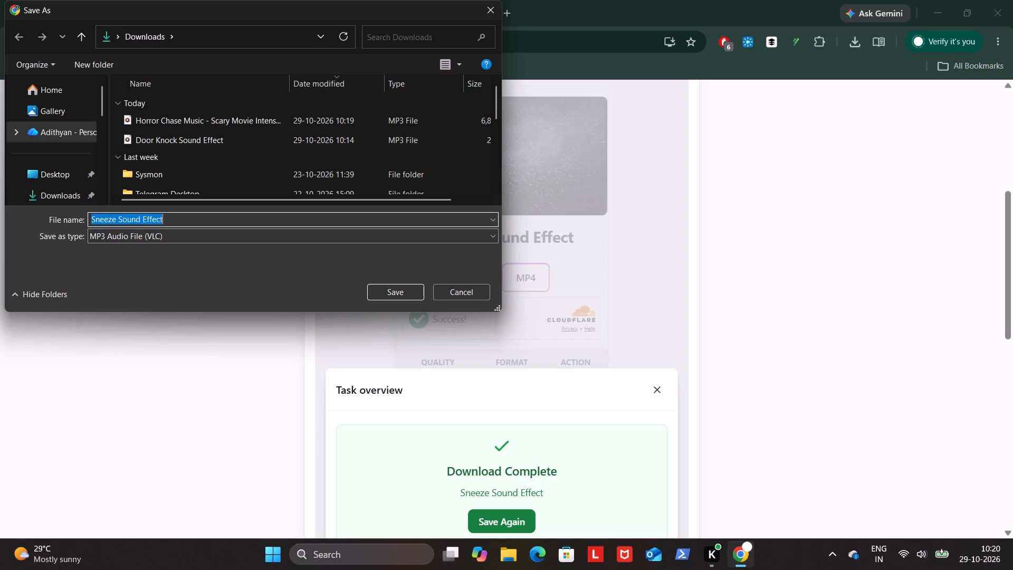
left_click(396, 291)
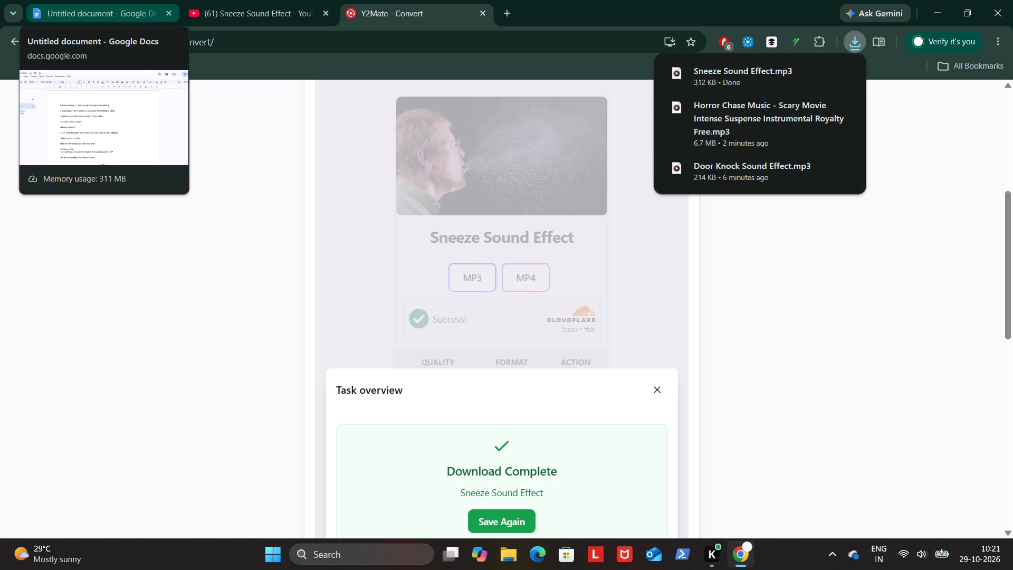
In the Google Docs script, add the cue "(anagha valak introduction...sneezing sound and bgm)" below the final exorcism line, leaving blank lines between, and start a new line.
left_click(153, 0)
scroll(608, 515, "down", 1)
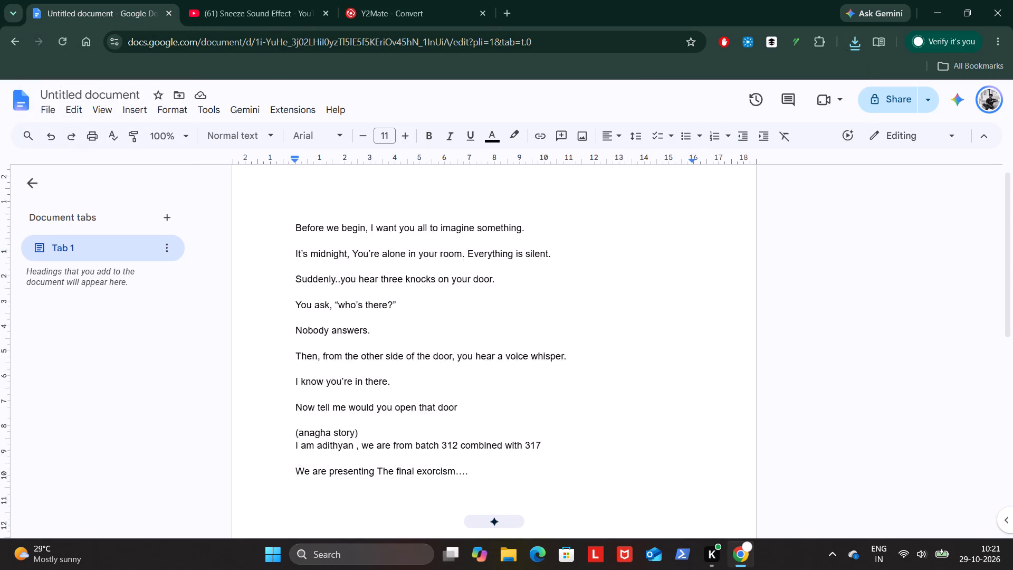
scroll(608, 515, "down", 2)
key("Return")
key("Return")
key("Return")
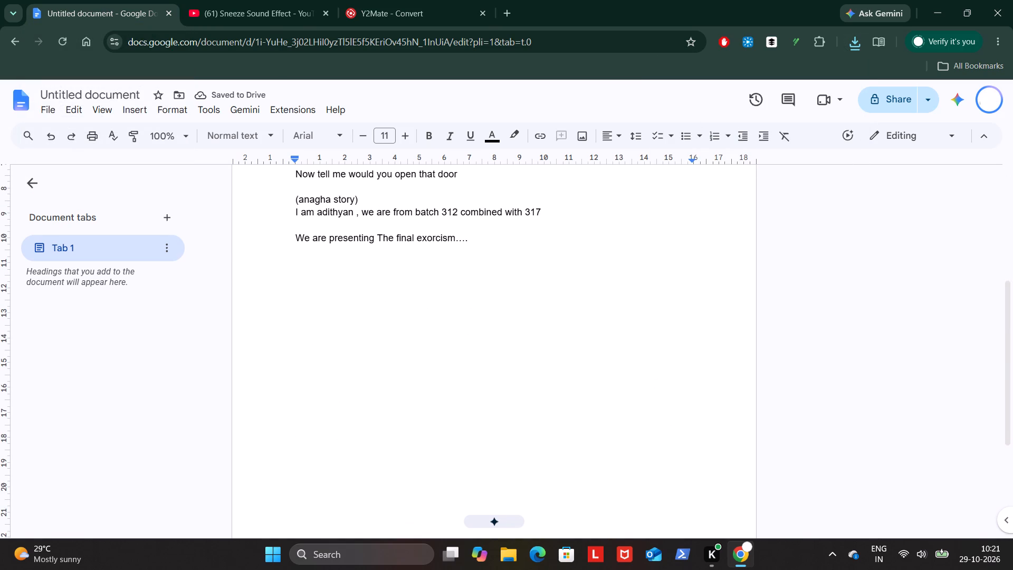
type("(anakh=")
key("BackSpace")
key("BackSpace")
key("BackSpace")
type("gha mala")
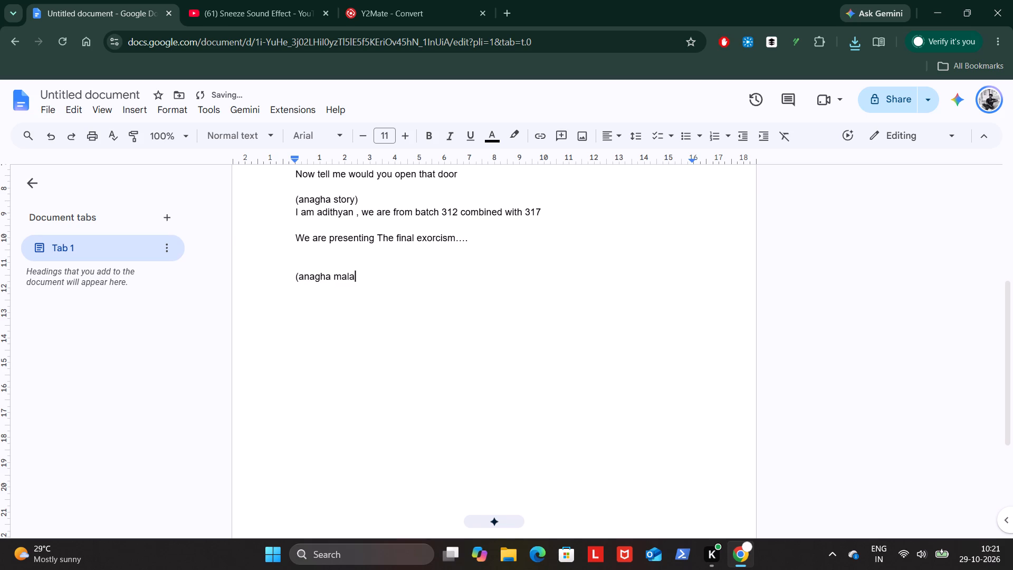
key("BackSpace")
key("BackSpace")
key("BackSpace")
key("BackSpace")
type("valak introduction")
type("...sneezing sound and bgm")
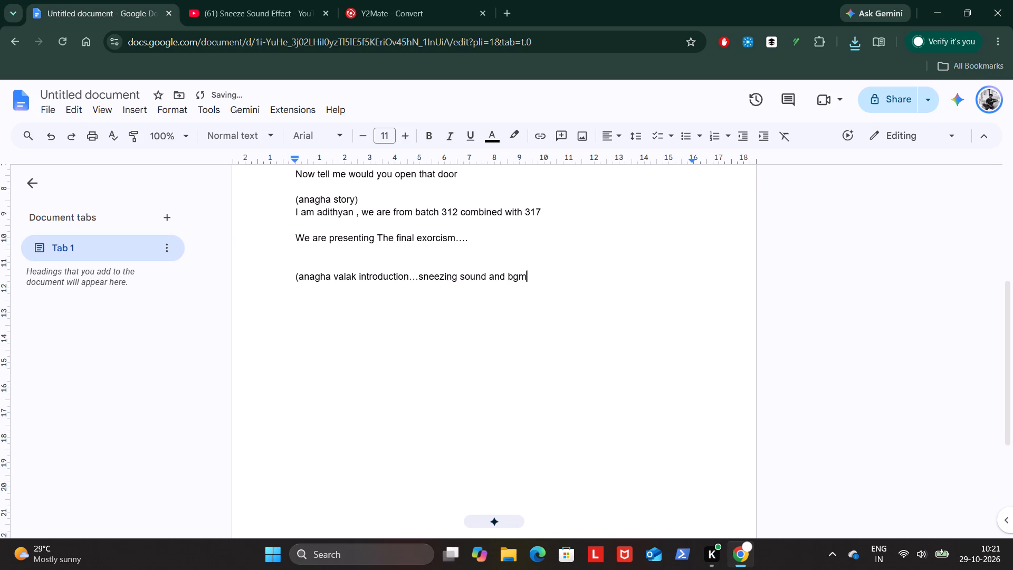
key("shift+parenright")
key("Return")
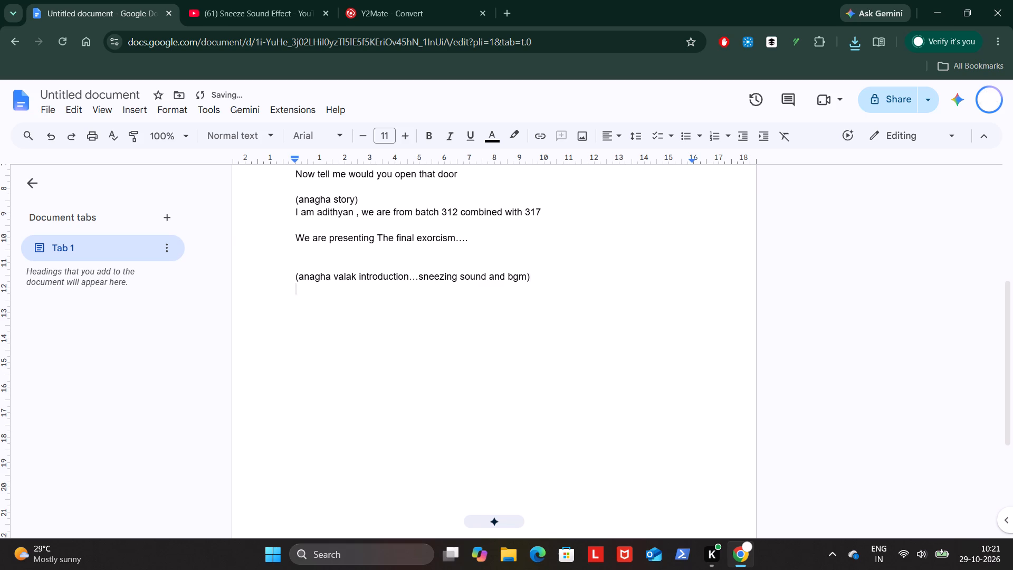
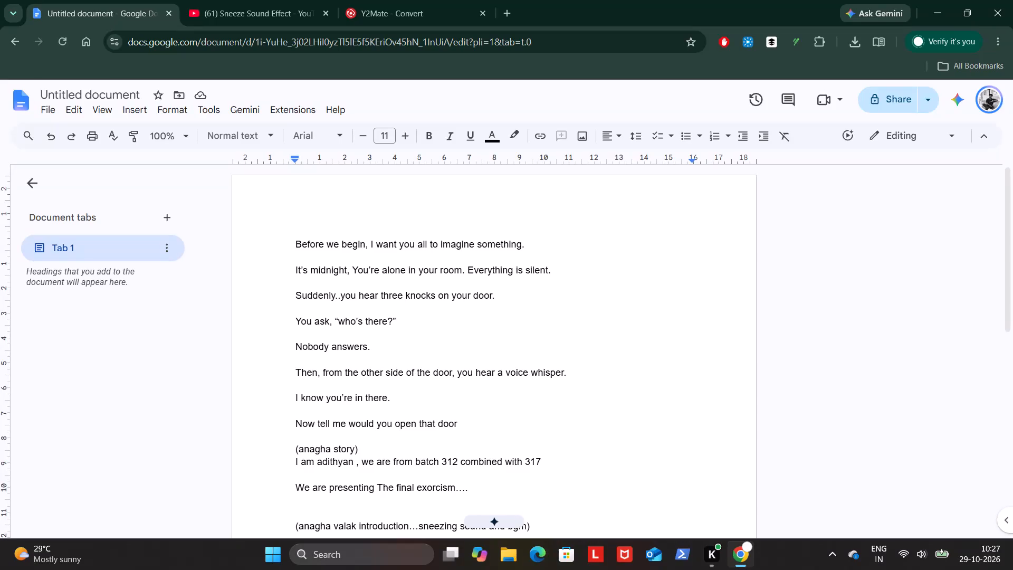
In the final exorcism line of the script, replace "presenting" with "here for the".
left_click(374, 487)
key("ctrl+BackSpace")
type("here for the")
key("space")
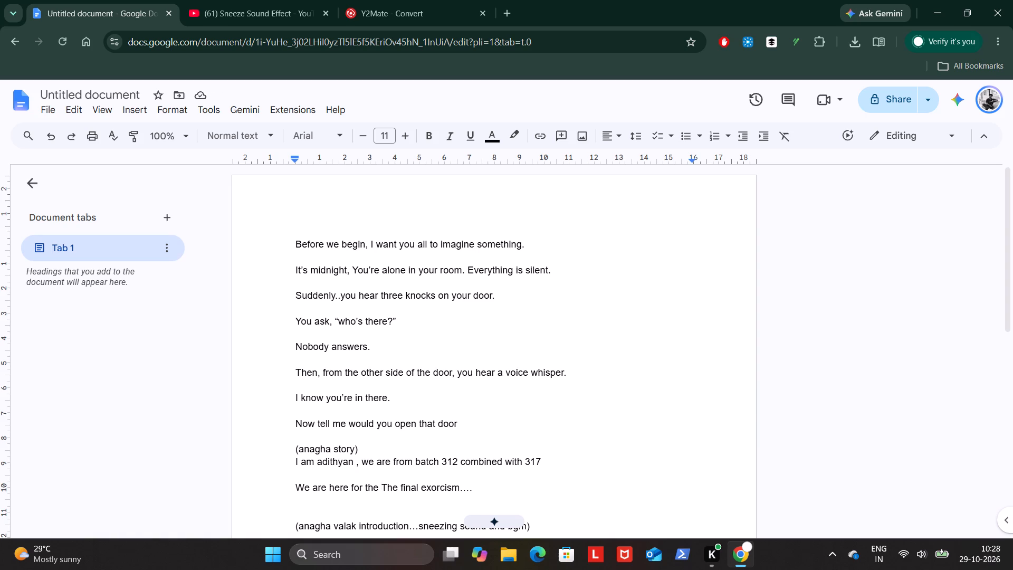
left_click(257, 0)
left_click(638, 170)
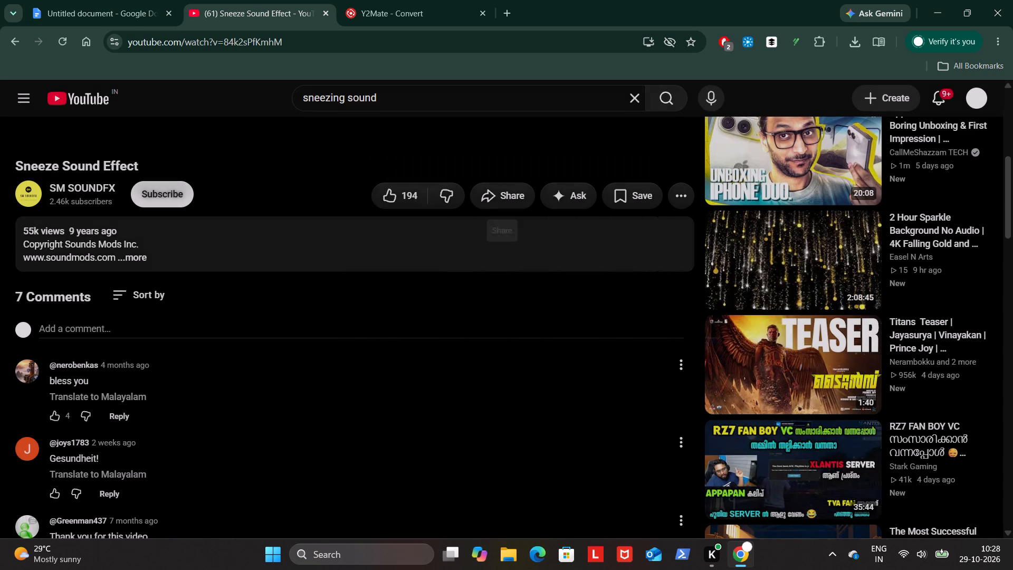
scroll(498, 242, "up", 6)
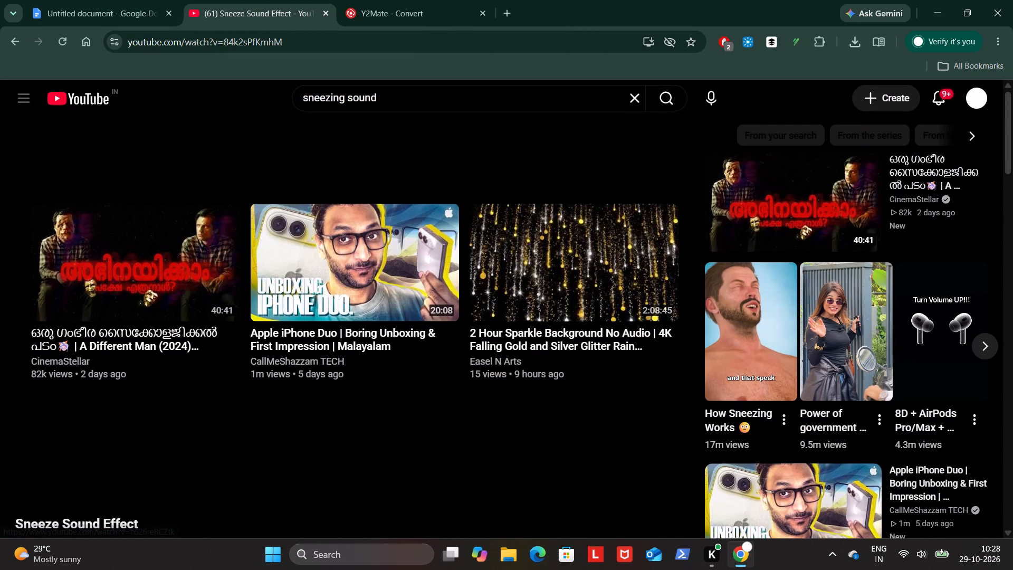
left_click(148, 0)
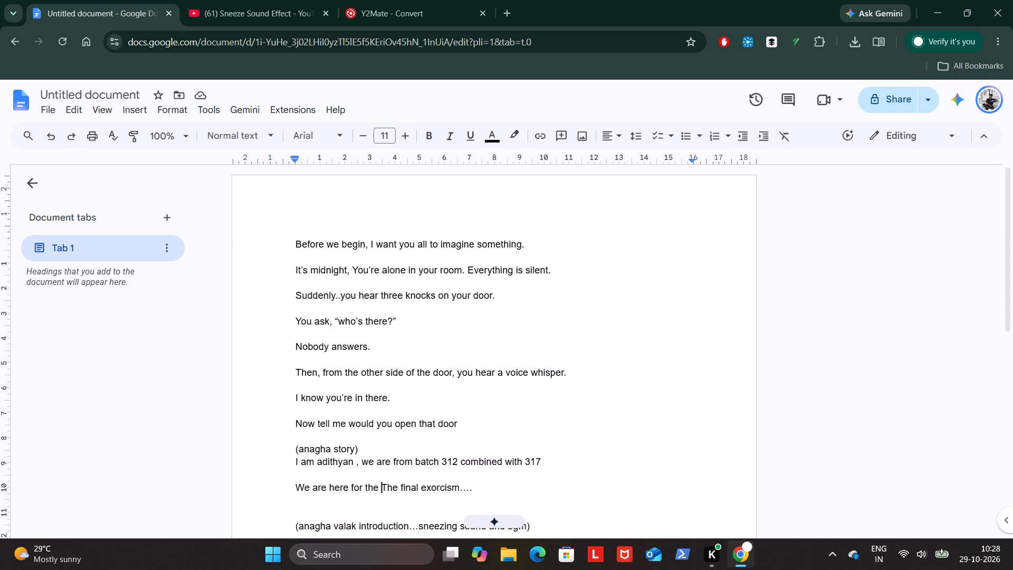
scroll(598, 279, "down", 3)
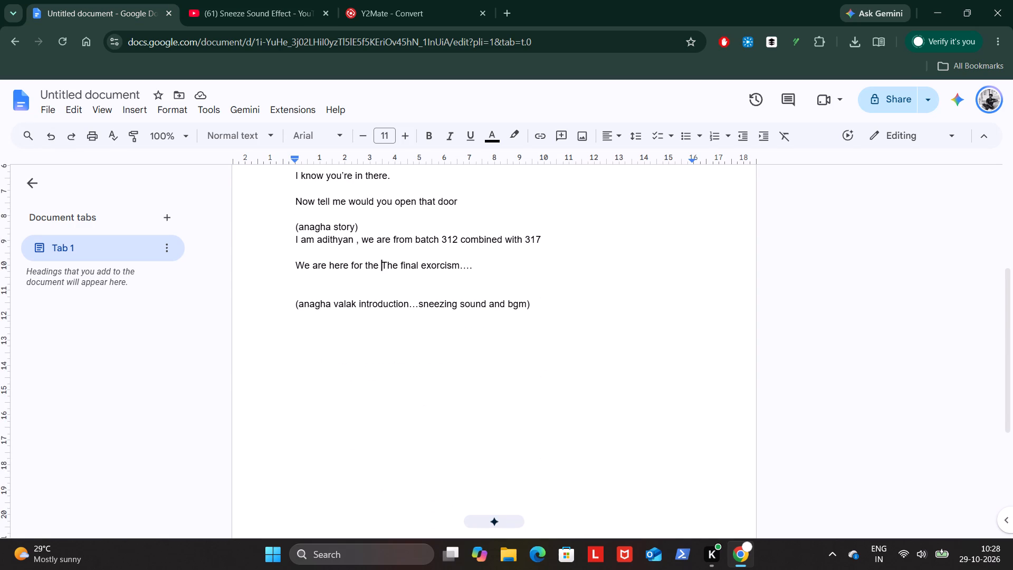
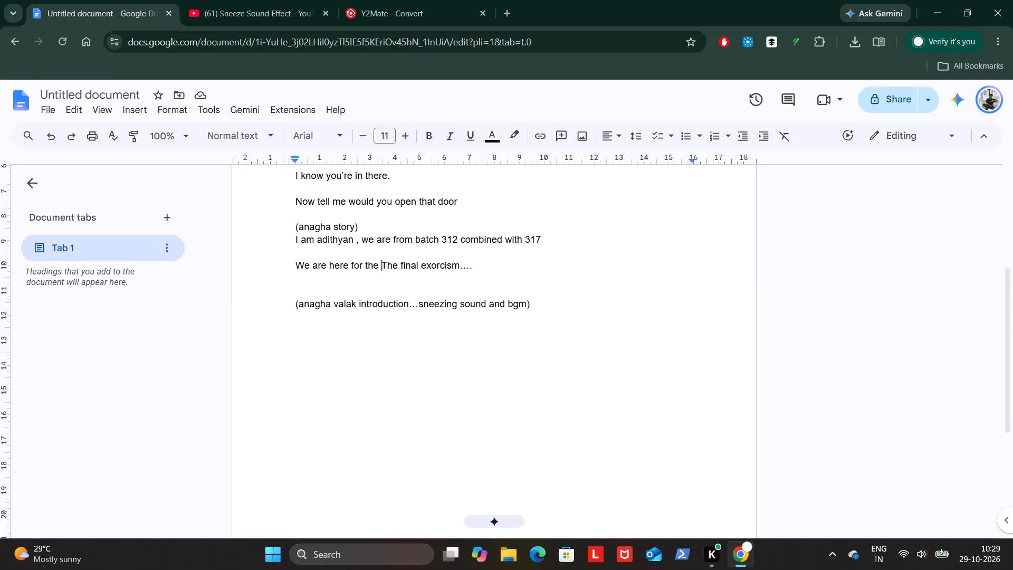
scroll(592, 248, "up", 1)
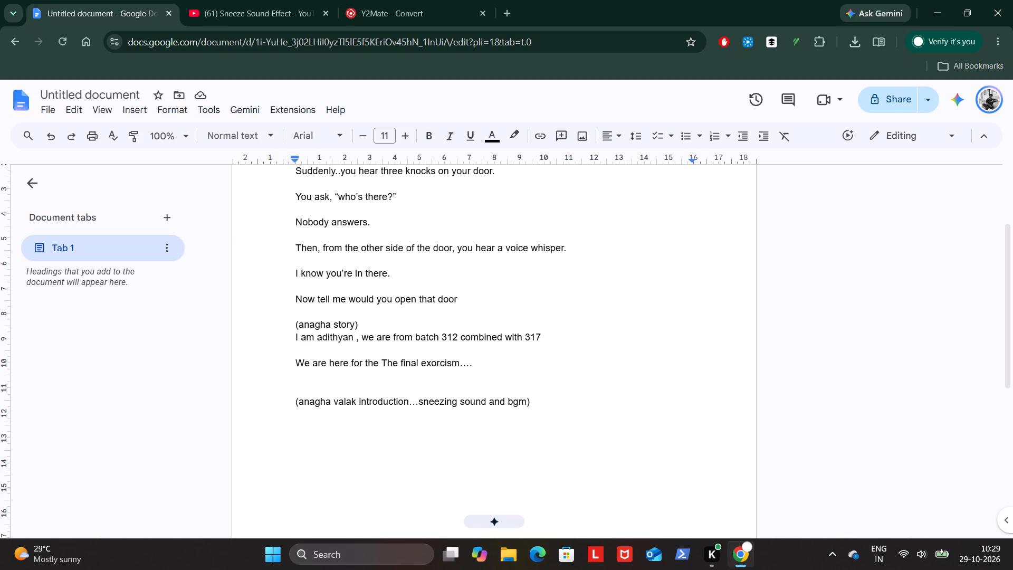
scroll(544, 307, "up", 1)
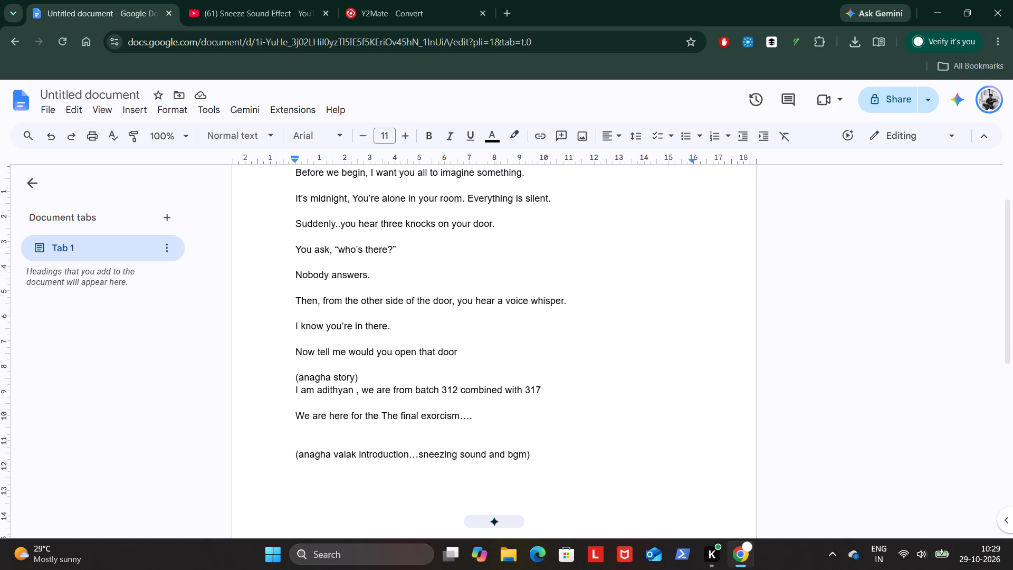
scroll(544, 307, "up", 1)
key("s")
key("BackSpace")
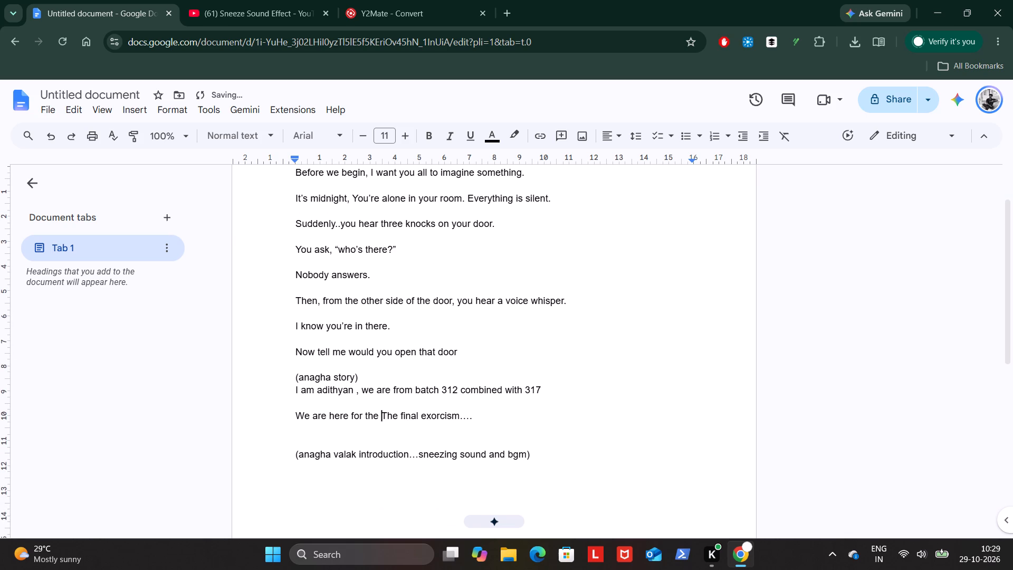
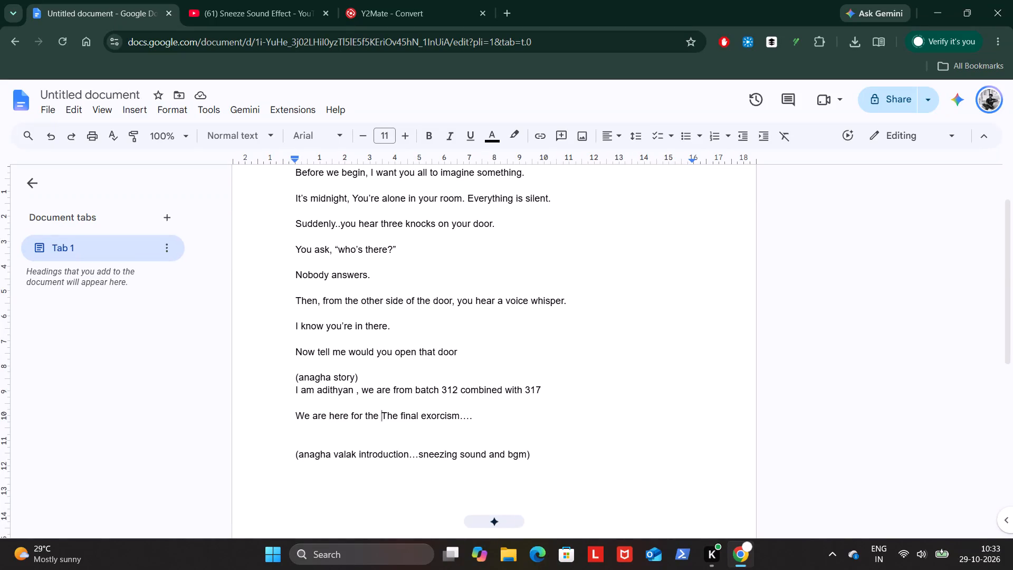
Below the sneezing sound and bgm cue, add the dialogue line "Anagha - adithyan someone is sneezing".
left_click(599, 455)
key("Return")
key("Return")
type("anagha -")
key("space")
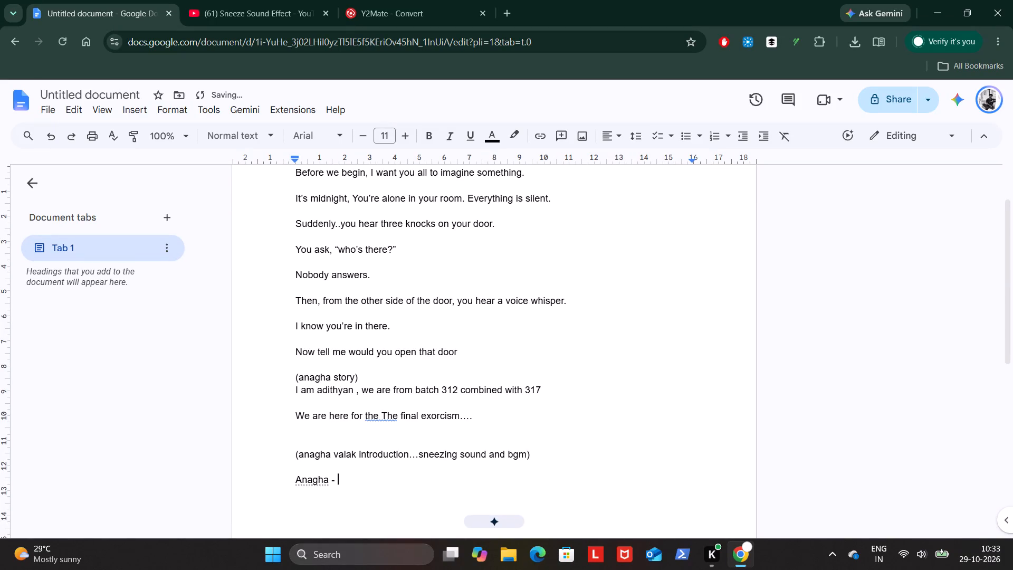
type("adithyan soun")
key("BackSpace")
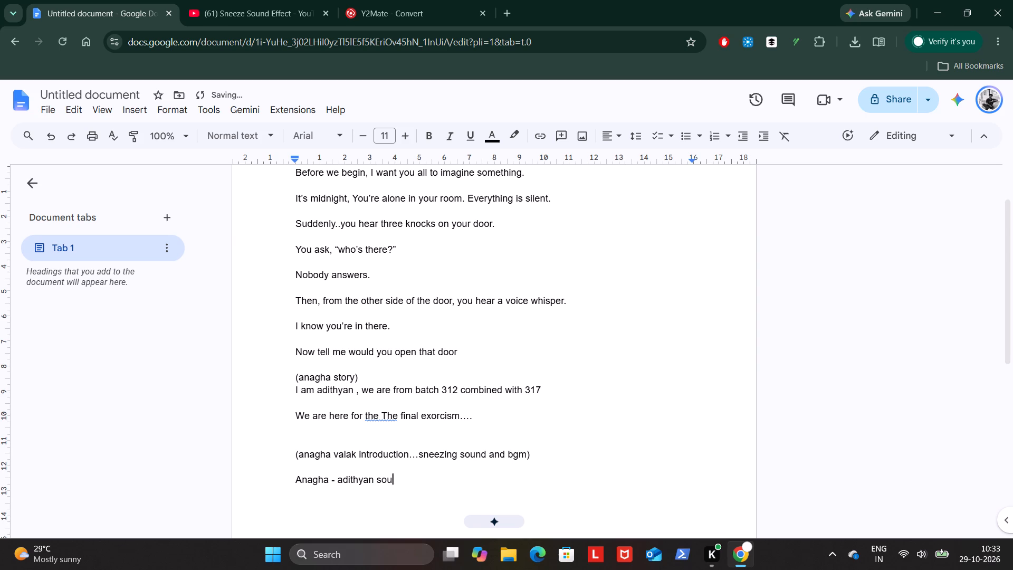
key("BackSpace")
type("meone")
key("space")
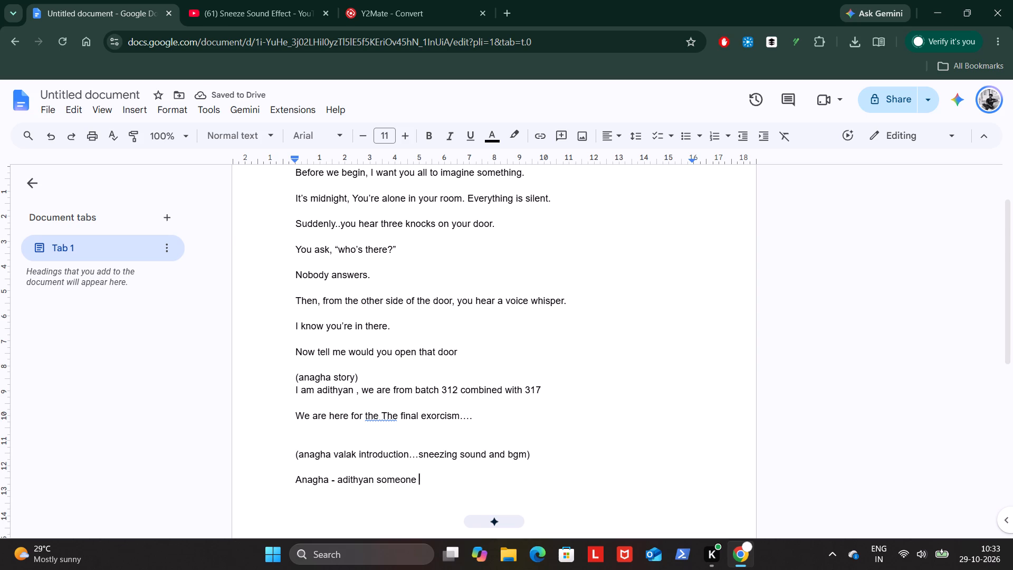
type("is a")
key("BackSpace")
type("sjee")
key("BackSpace")
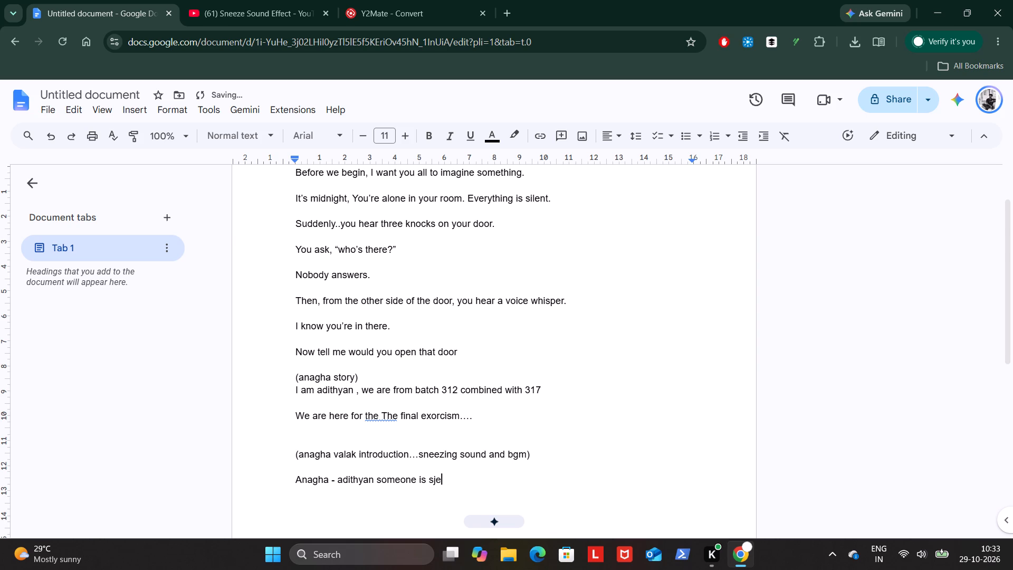
key("BackSpace")
key("n")
key("BackSpace")
key("BackSpace")
type("neezing")
key("Return")
Add the reply line "Me- guys please be aware , someone is with us..." and leave a blank line after it.
type("me- guys opklk")
key("BackSpace")
key("BackSpace")
key("BackSpace")
key("BackSpace")
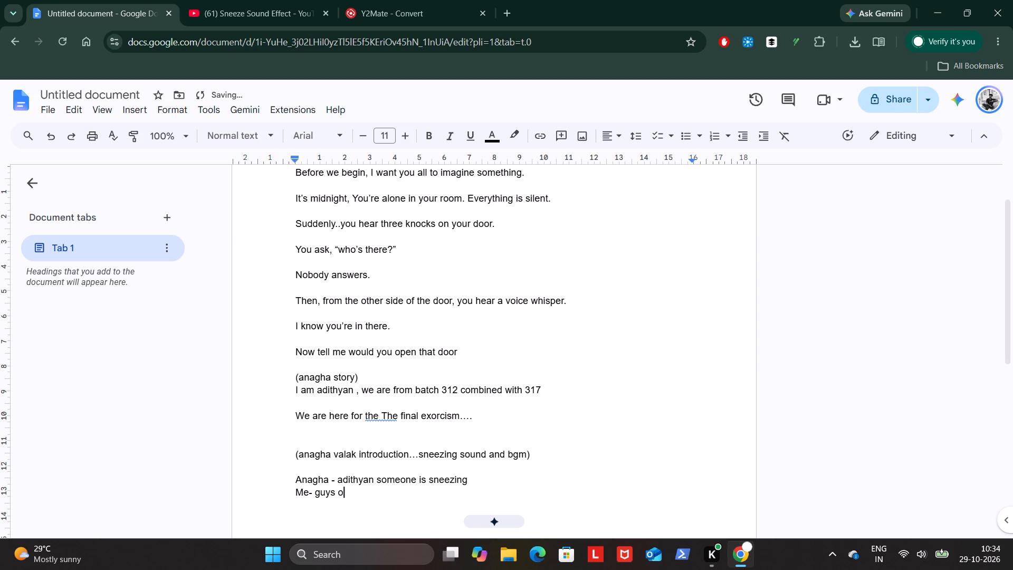
key("BackSpace")
type("please be aware , sou")
key("BackSpace")
type("meone is with us...")
key("Return")
key("Return")
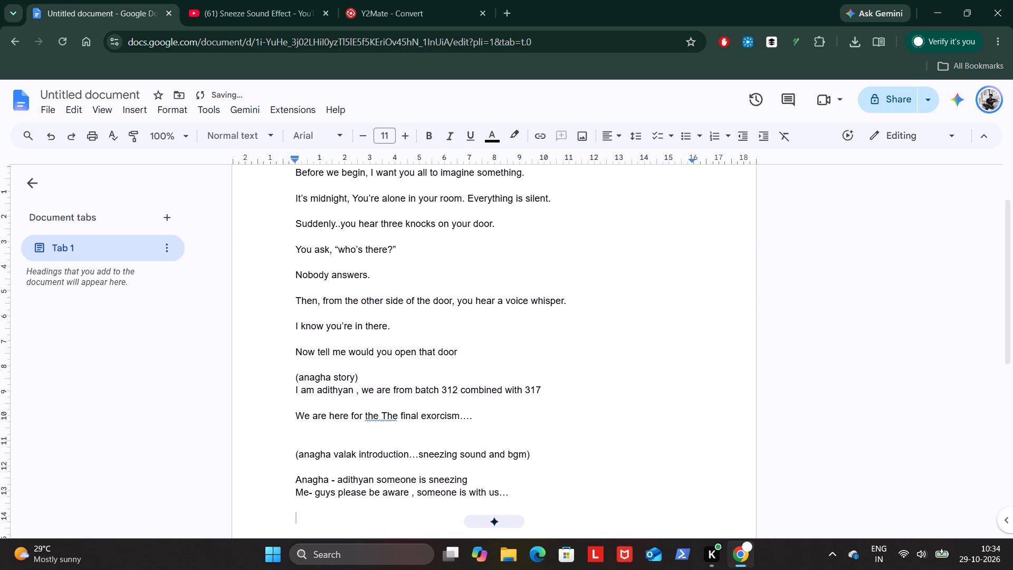
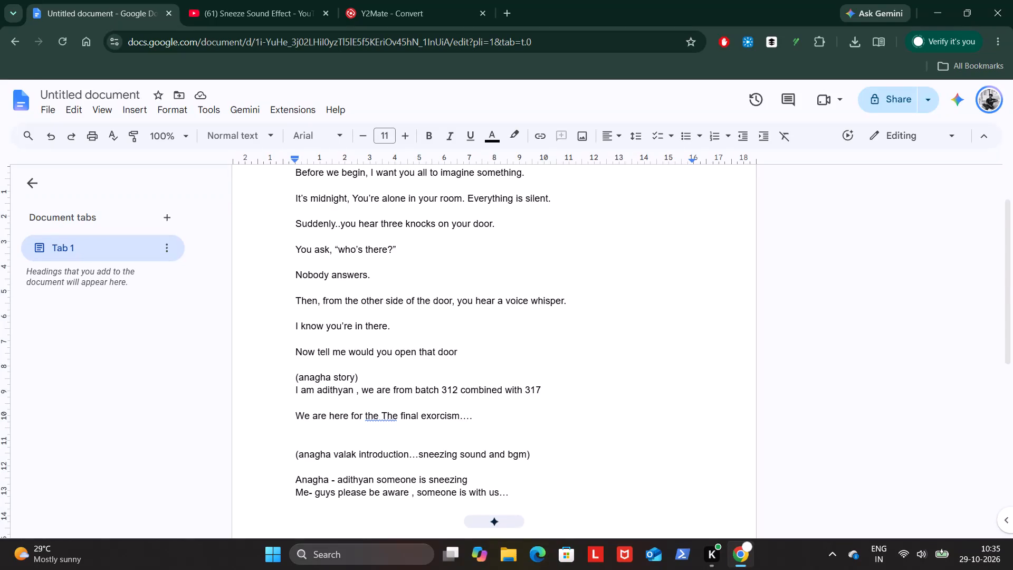
Add one more blank line below the "Me- guys please be aware , someone is with us..." reply.
scroll(623, 426, "down", 2)
key("Return")
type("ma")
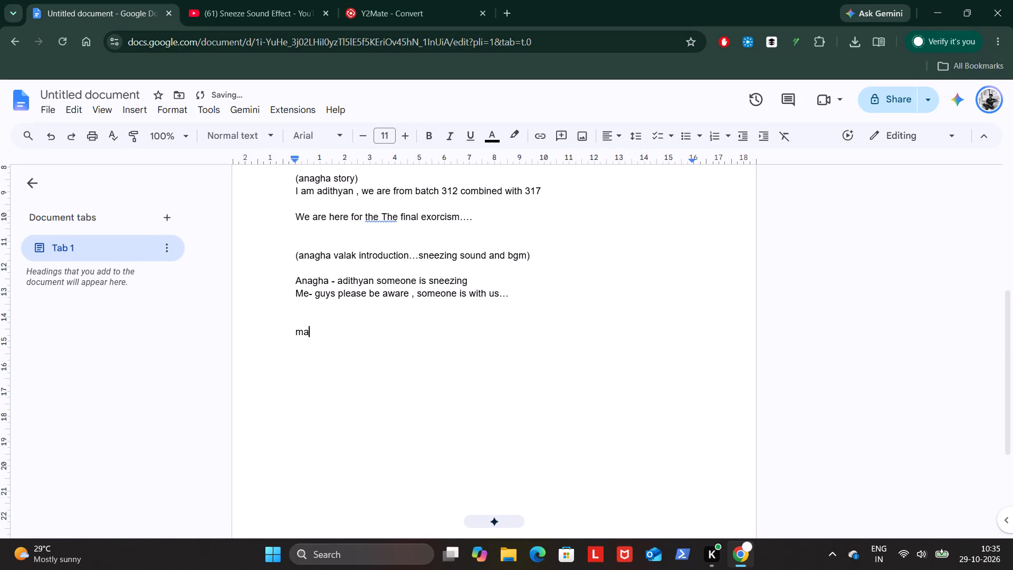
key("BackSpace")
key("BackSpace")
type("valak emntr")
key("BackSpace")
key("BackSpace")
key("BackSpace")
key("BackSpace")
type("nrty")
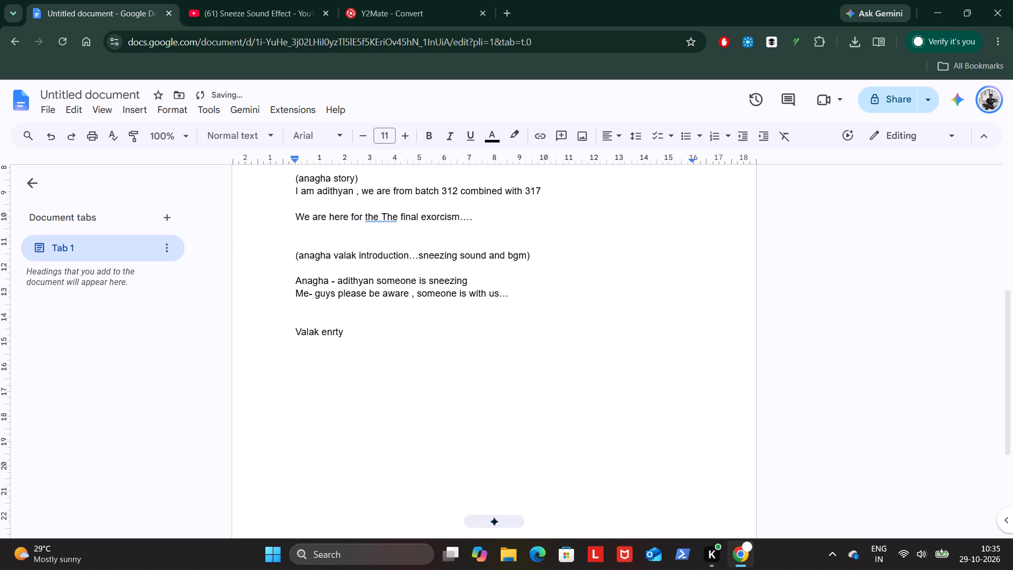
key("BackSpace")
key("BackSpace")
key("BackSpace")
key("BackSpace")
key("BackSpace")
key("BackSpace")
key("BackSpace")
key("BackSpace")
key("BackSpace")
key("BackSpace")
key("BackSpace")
Write the cue line "Demon entry with bgm." below the reply and start a new line after it.
type("demon")
key("space")
key("BackSpace")
key("BackSpace")
key("BackSpace")
key("BackSpace")
key("BackSpace")
key("BackSpace")
type("aemon")
key("space")
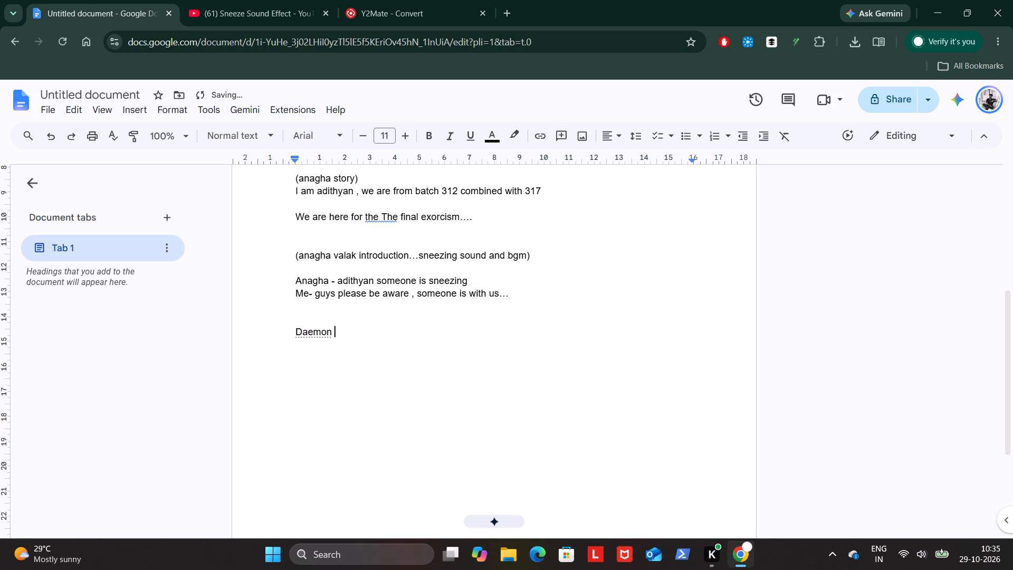
key("BackSpace")
key("BackSpace")
key("BackSpace")
key("BackSpace")
key("BackSpace")
key("BackSpace")
key("BackSpace")
type("eamon")
key("BackSpace")
key("BackSpace")
key("BackSpace")
key("BackSpace")
type("mono")
key("BackSpace")
key("space")
type("enr")
key("BackSpace")
type("tryy eiww")
key("BackSpace")
key("BackSpace")
key("BackSpace")
key("w")
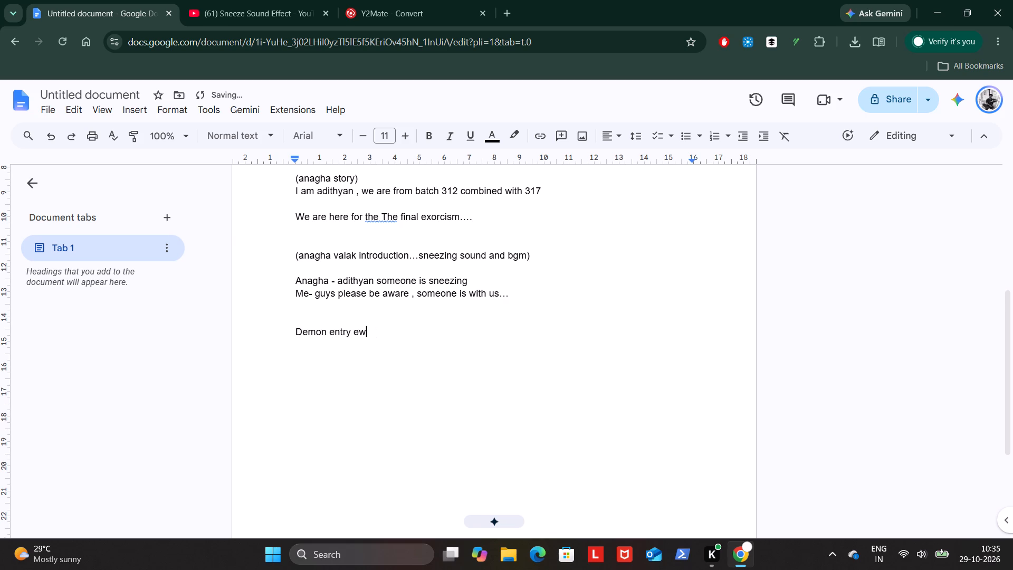
key("BackSpace")
key("BackSpace")
type("wotth")
key("BackSpace")
key("BackSpace")
key("BackSpace")
key("BackSpace")
type("ith bgm")
key("Return")
key("BackSpace")
key("period")
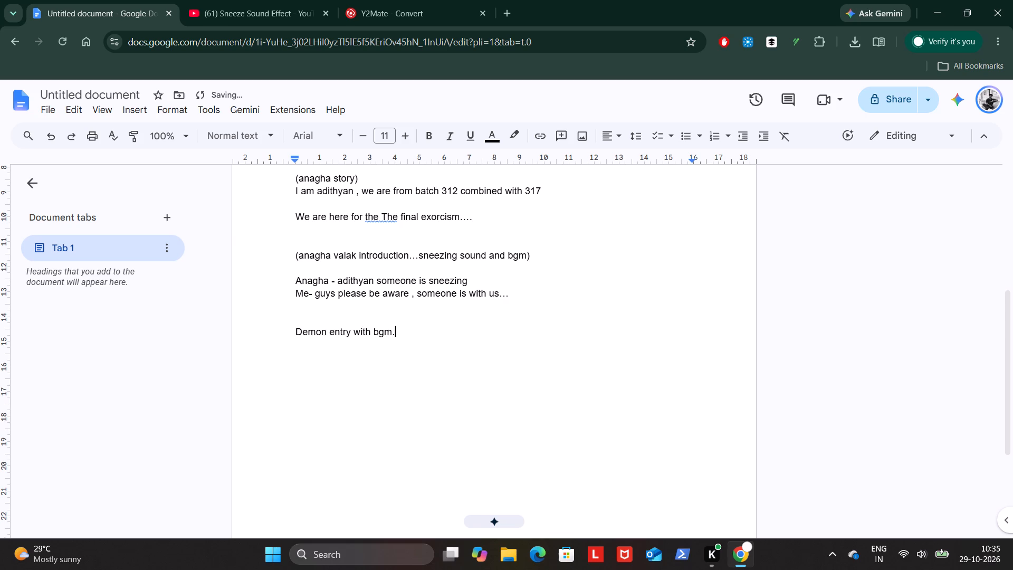
key("Return")
key("Return")
key("BackSpace")
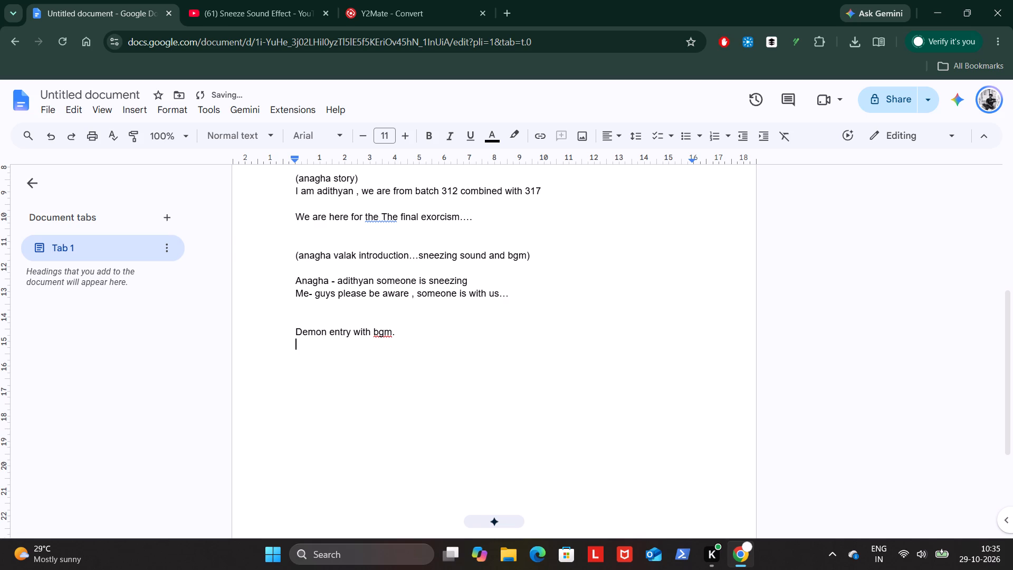
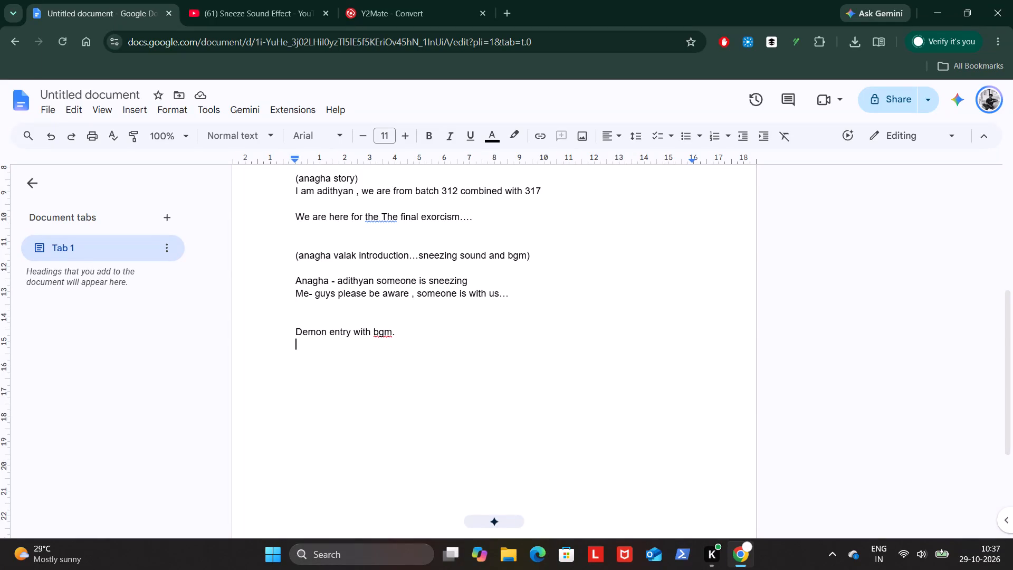
Leave a blank line below the "Demon entry with bgm." cue and begin a new line with "So we are moving to our".
left_click(403, 334)
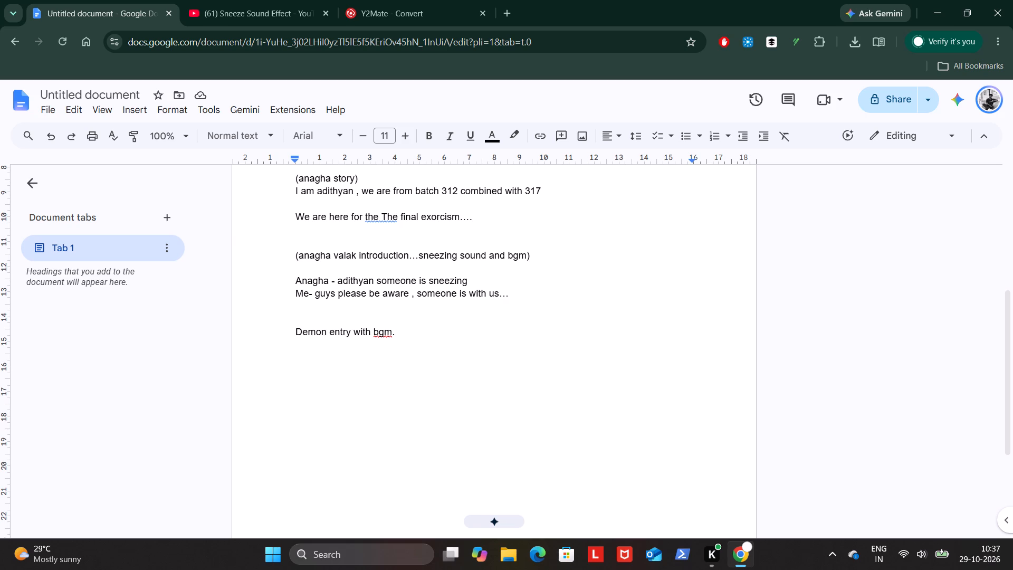
key("Return")
key("Return")
type("so we are moving to our")
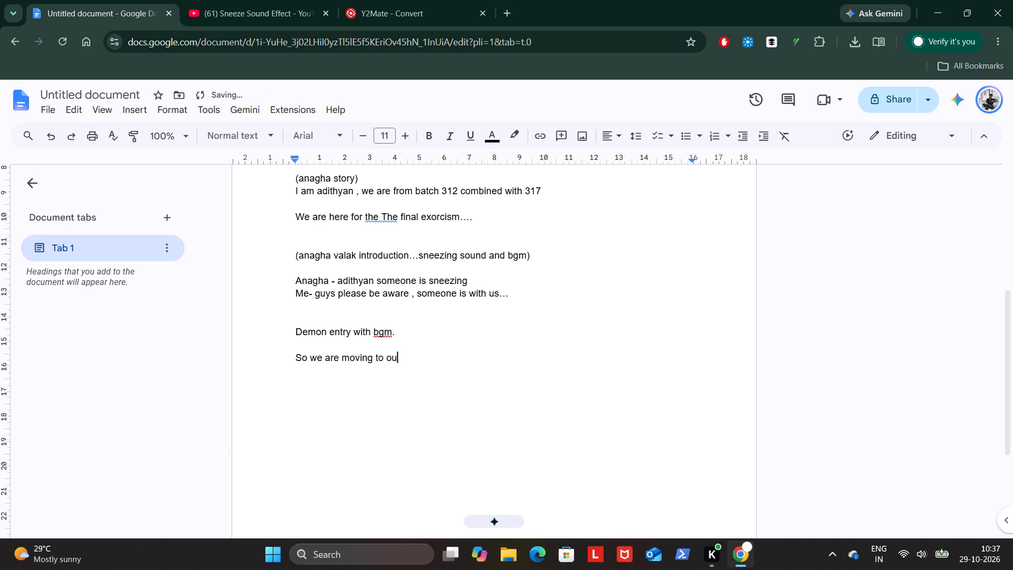
key("space")
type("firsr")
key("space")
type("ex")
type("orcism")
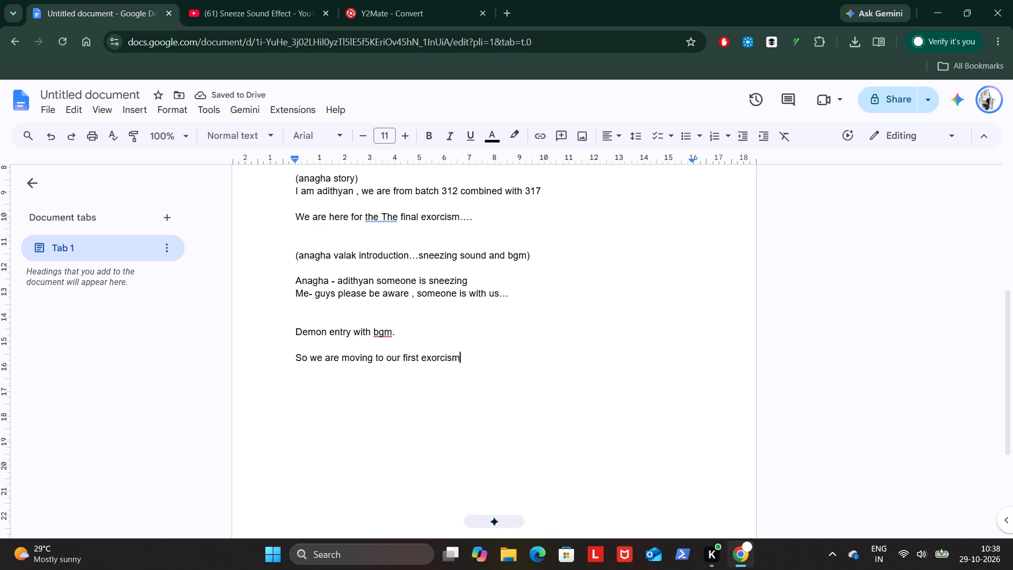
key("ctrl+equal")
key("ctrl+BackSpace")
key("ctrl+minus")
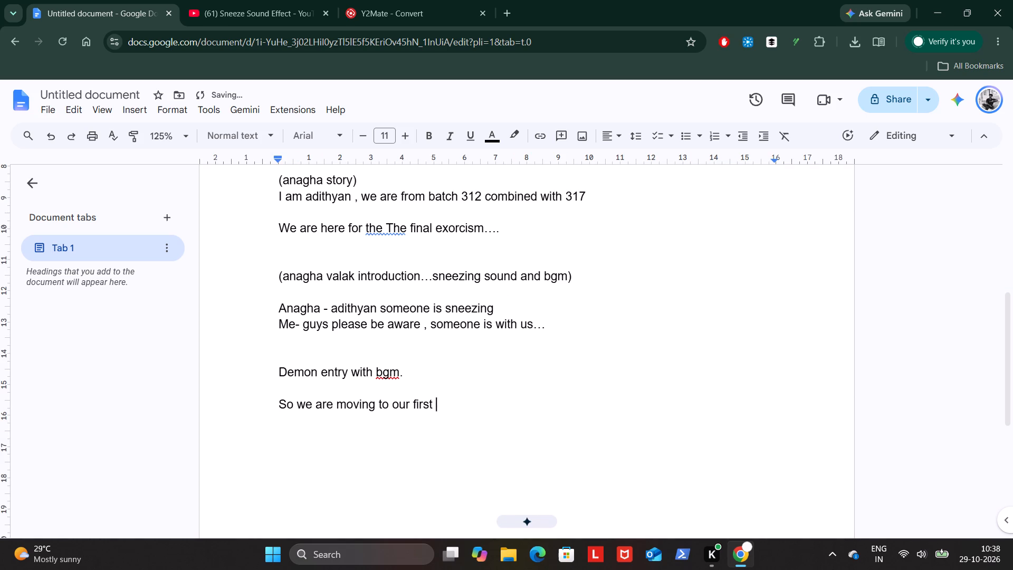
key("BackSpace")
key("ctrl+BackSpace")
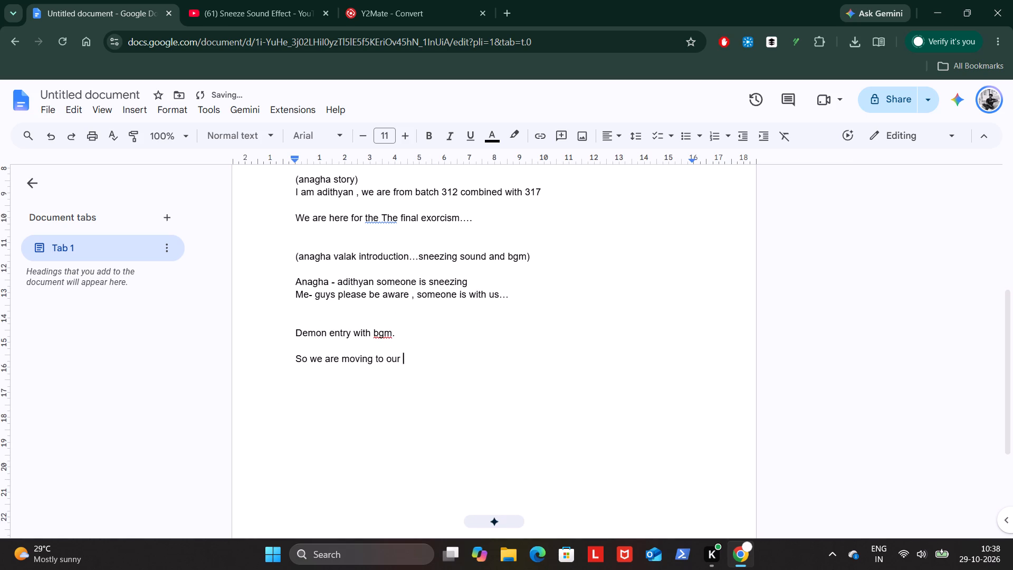
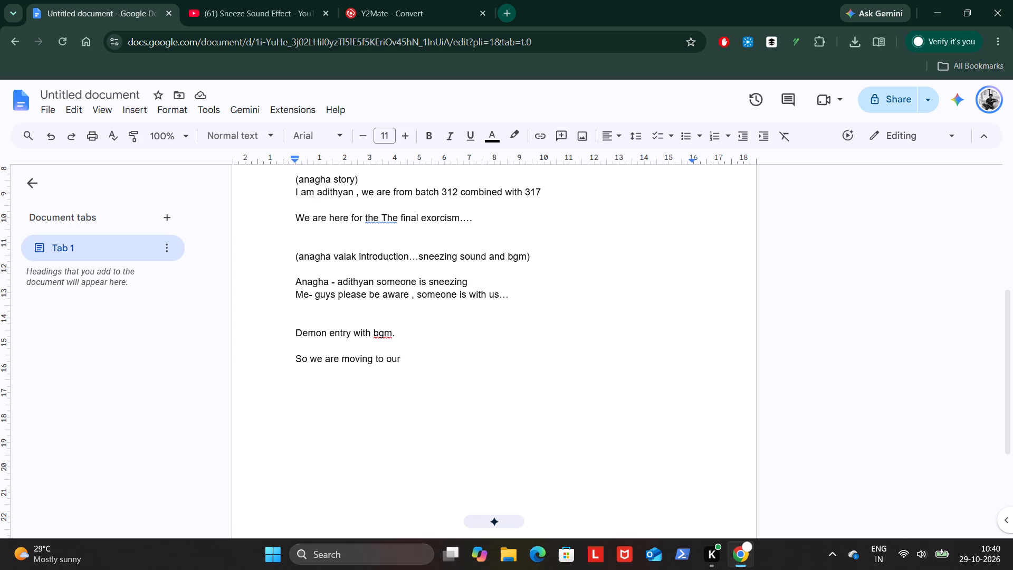
Delete the unfinished "So we are moving to our" text below the "Demon entry with bgm." cue.
key("BackSpace")
key("BackSpace")
key("BackSpace")
key("BackSpace")
key("BackSpace")
key("BackSpace")
key("BackSpace")
key("ctrl+BackSpace")
key("ctrl+BackSpace")
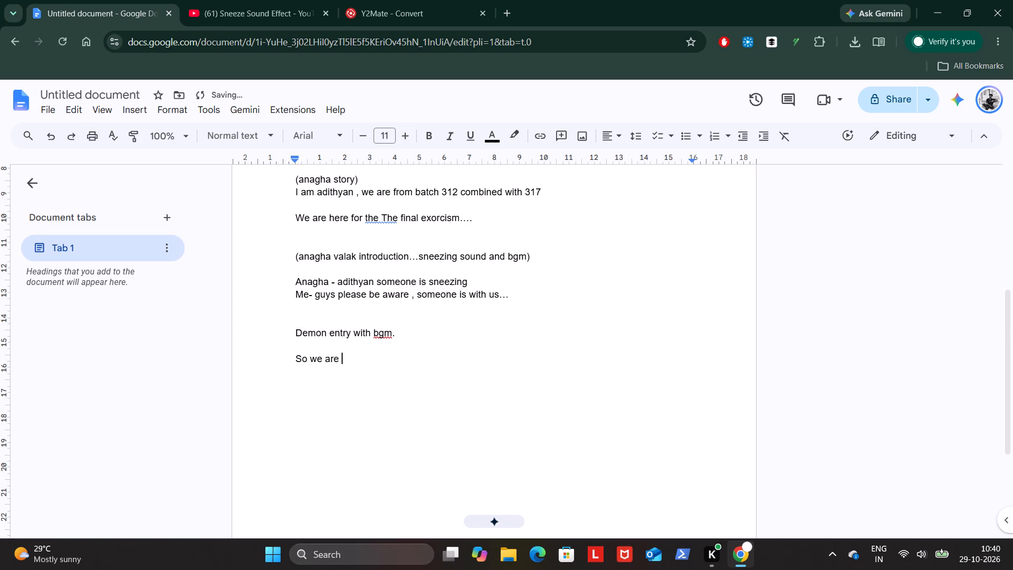
key("ctrl+BackSpace")
key("ctrl+BackSpace")
Start the narration there with "They say some doors should never be opened , some name".
type("They say")
key("space")
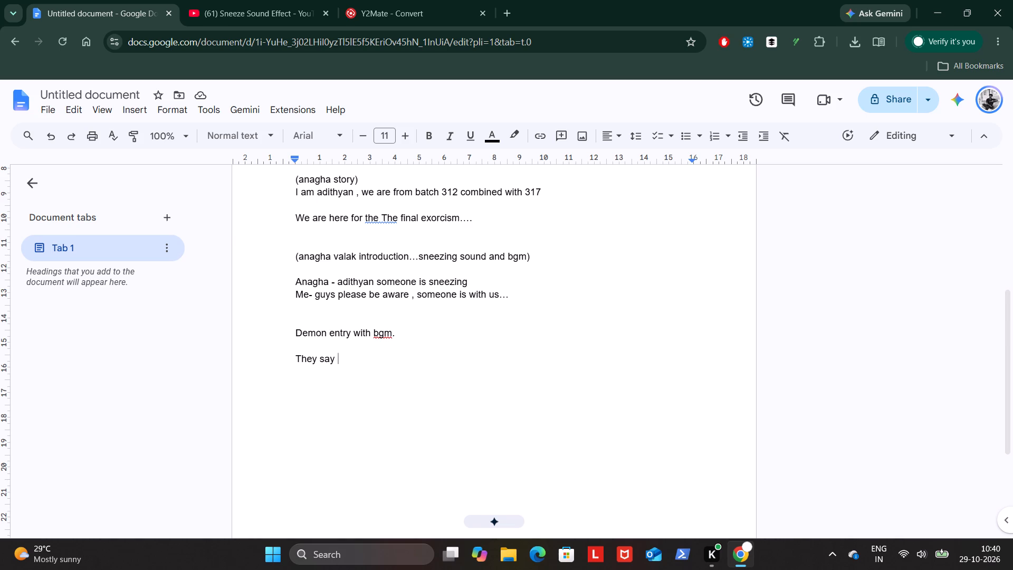
type("some doors w")
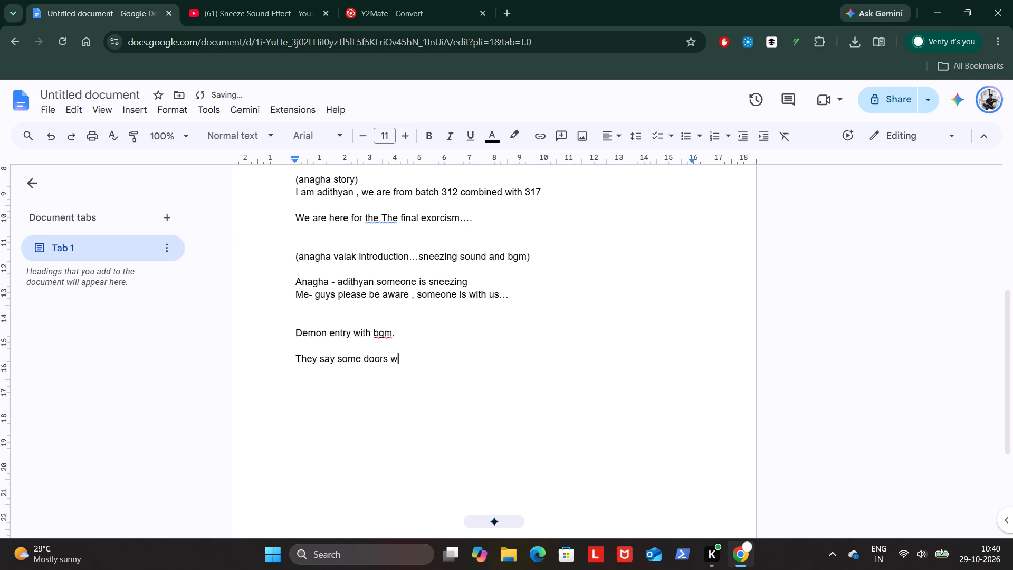
key("BackSpace")
type("should never o")
key("BackSpace")
type("be opened , some na,e should")
key("space")
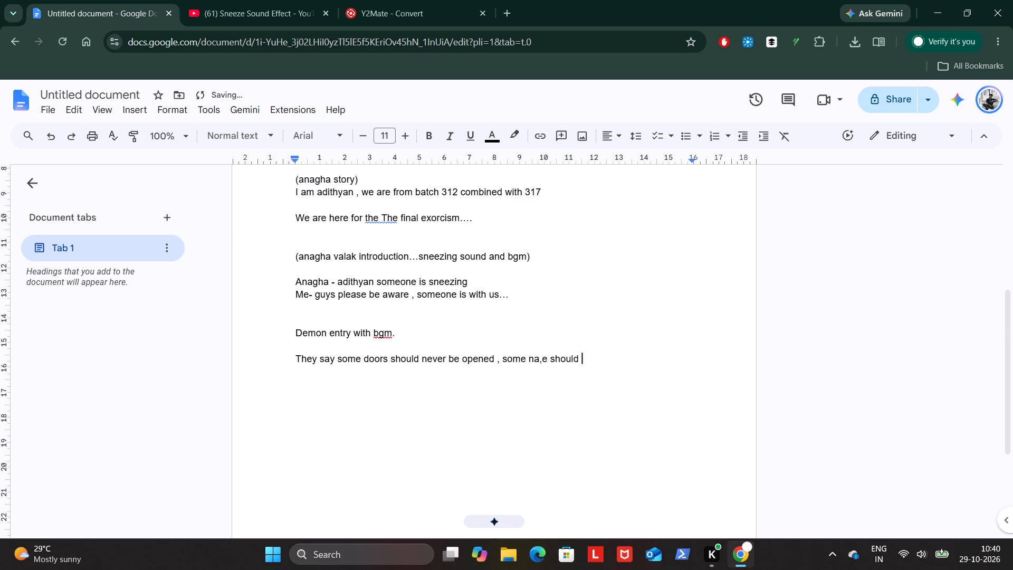
key("BackSpace")
key("BackSpace")
key("BackSpace")
key("BackSpace")
key("BackSpace")
key("BackSpace")
key("BackSpace")
key("BackSpace")
key("BackSpace")
key("BackSpace")
type("me")
Complete the narration so it continues "names should never bespoken. And some forces should never be disturbed.".
type("s should never bespoken. and some forces should neve")
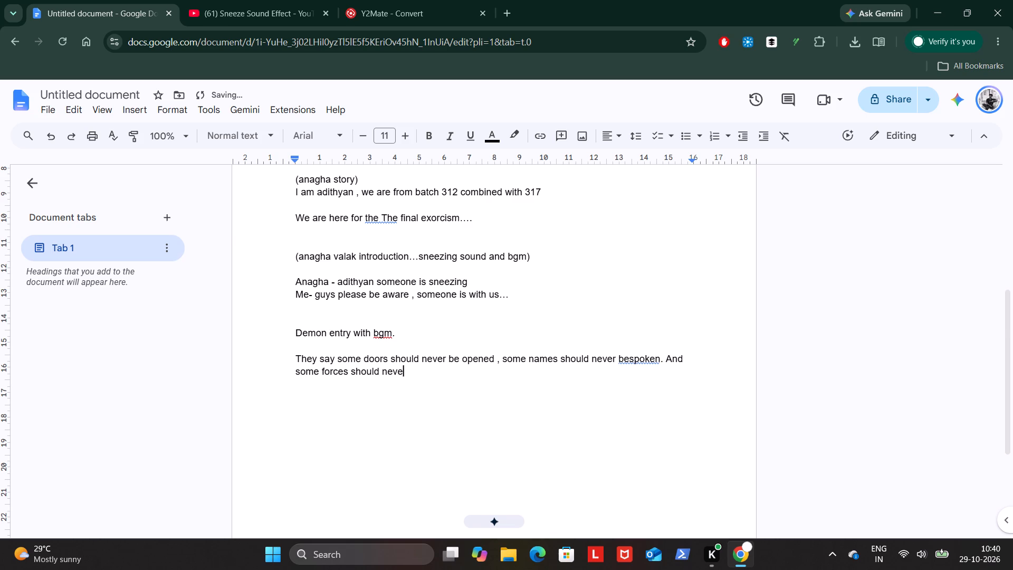
key("e")
key("BackSpace")
type("r be")
key("space")
key("s")
key("BackSpace")
type("disturbed.")
Add the line "But today we are here to face it." and an "Anagha…." cue, each preceded by a blank line.
key("Return")
key("Return")
type("but today we are here to face it")
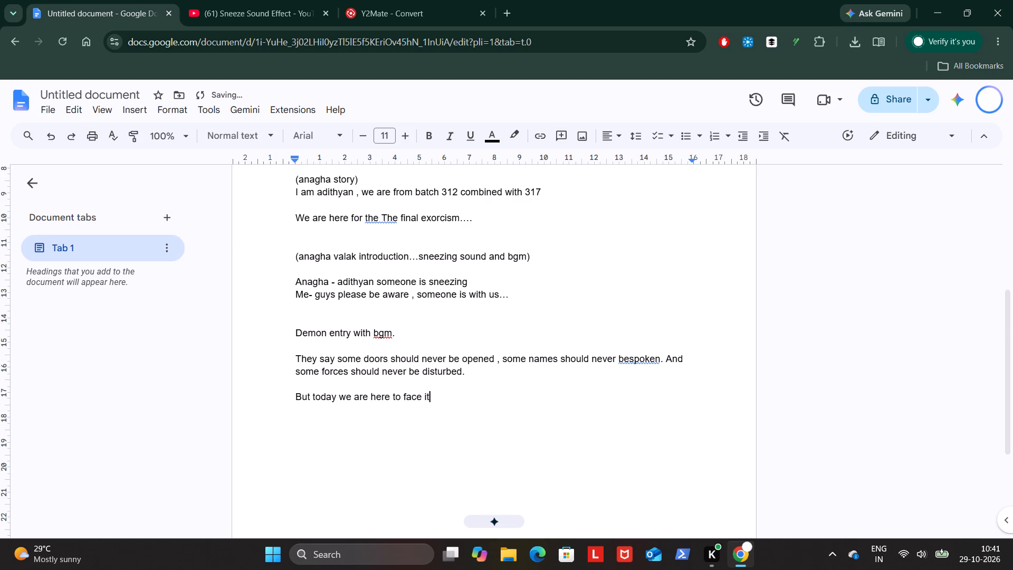
type(".")
key("Return")
key("Return")
type("anagha....")
Below the Anagha cue, after a blank line, write "Because this is not just an ordinary activity. This is where the ritual begins".
key("Return")
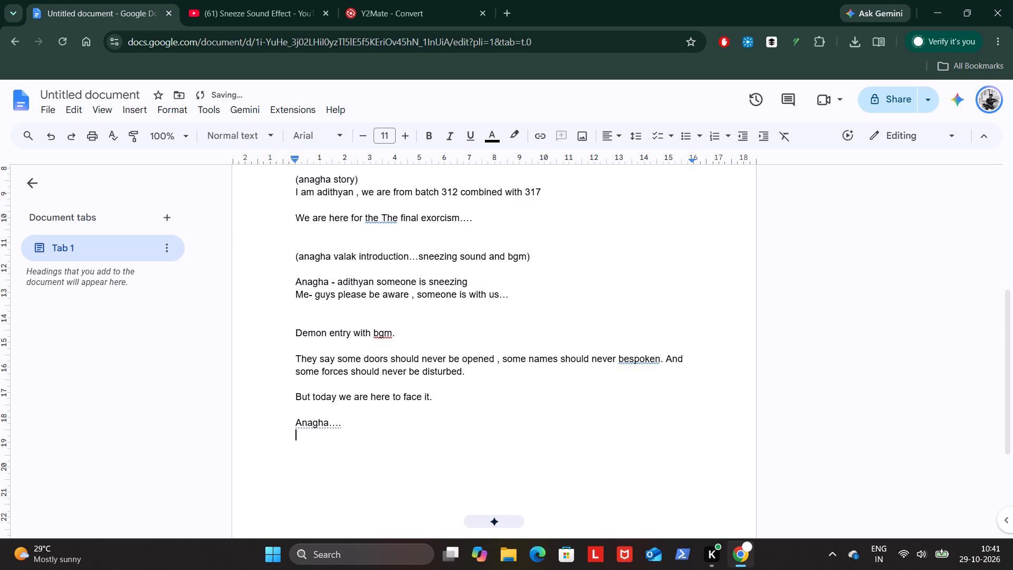
key("Return")
type("because this is not")
key("space")
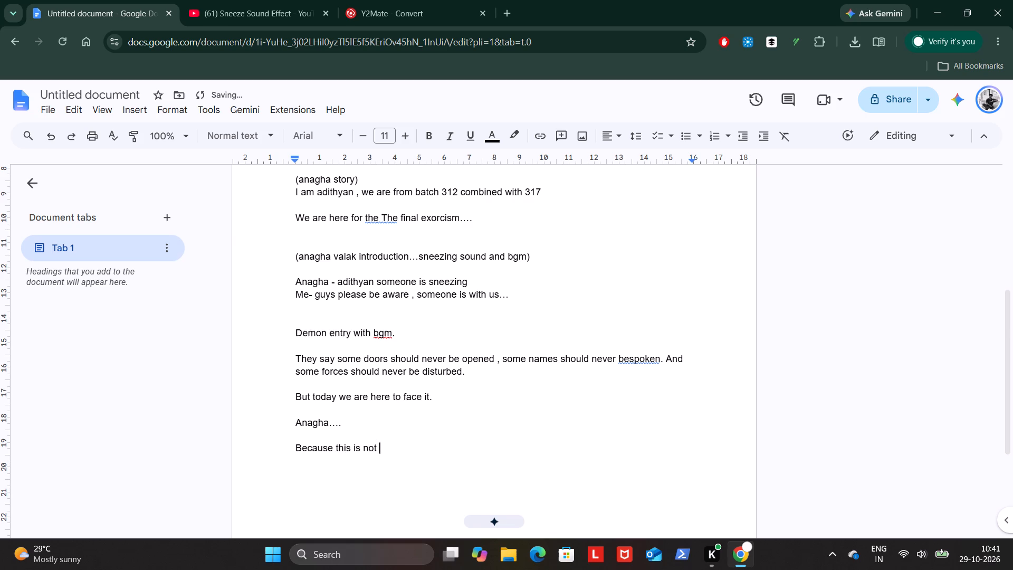
key("BackSpace")
key("j")
key("BackSpace")
key("space")
type("justa")
key("space")
key("BackSpace")
key("BackSpace")
key("space")
type("an ordinary activity. this wi")
key("BackSpace")
key("BackSpace")
type("is we")
key("BackSpace")
type("here the ritual bei")
key("BackSpace")
type("gins")
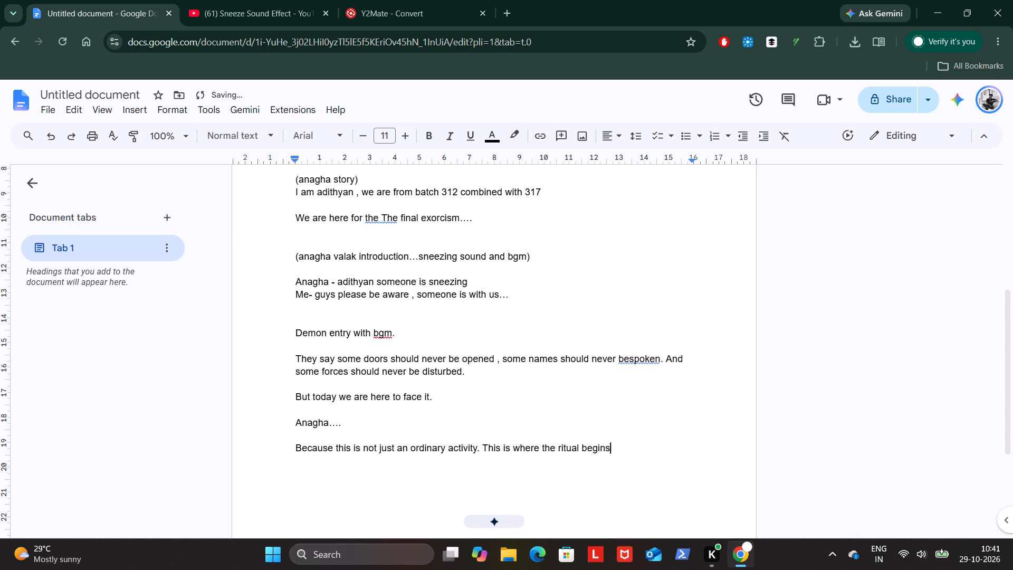
Extend the ritual sentence with ", this is where the chosen ones will be summoned".
key("BackSpace")
type("s, thiw")
key("space")
key("BackSpace")
key("BackSpace")
type("s is where the chosen ones will be")
key("space")
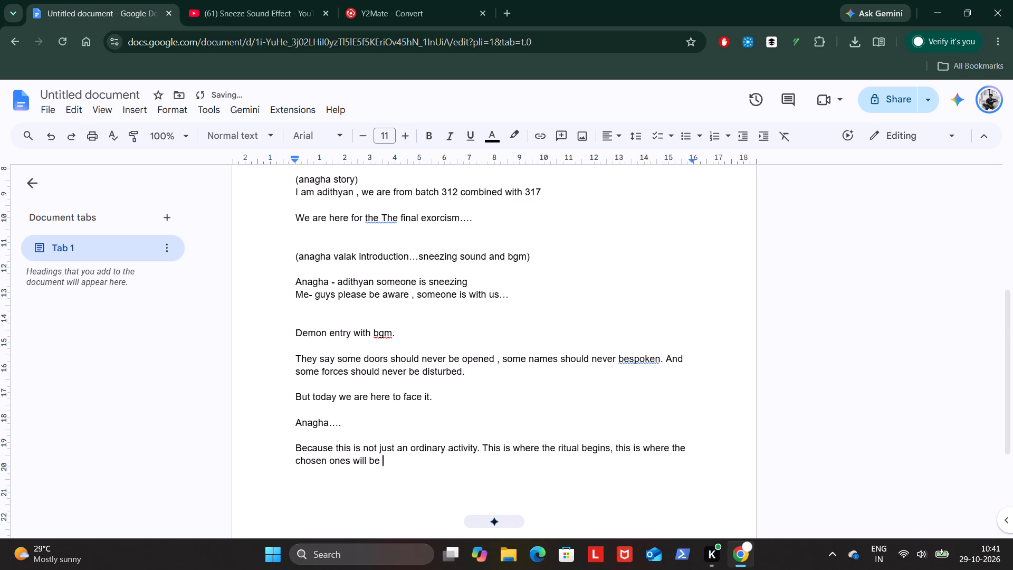
type("summones.")
key("BackSpace")
key("BackSpace")
key("d")
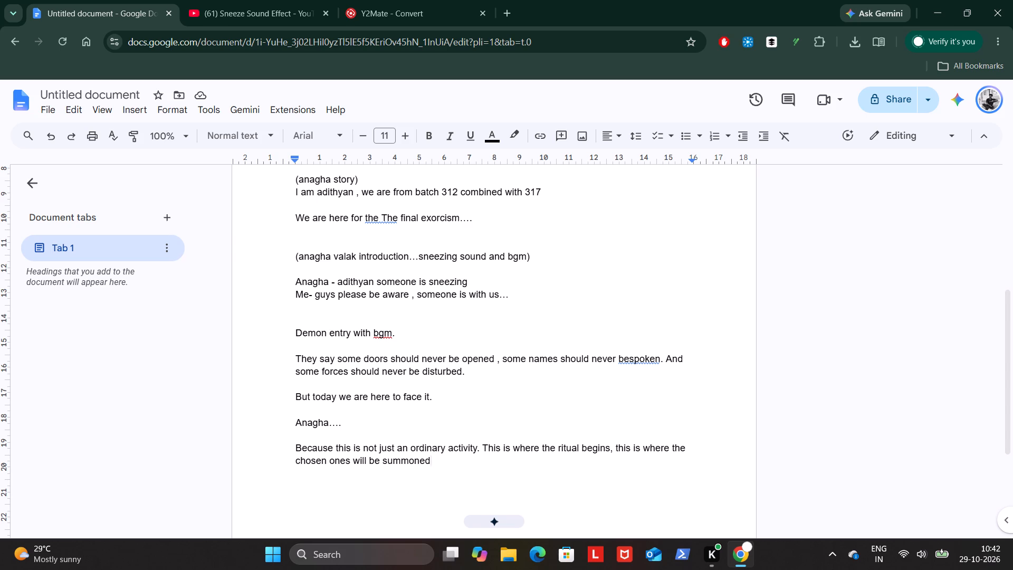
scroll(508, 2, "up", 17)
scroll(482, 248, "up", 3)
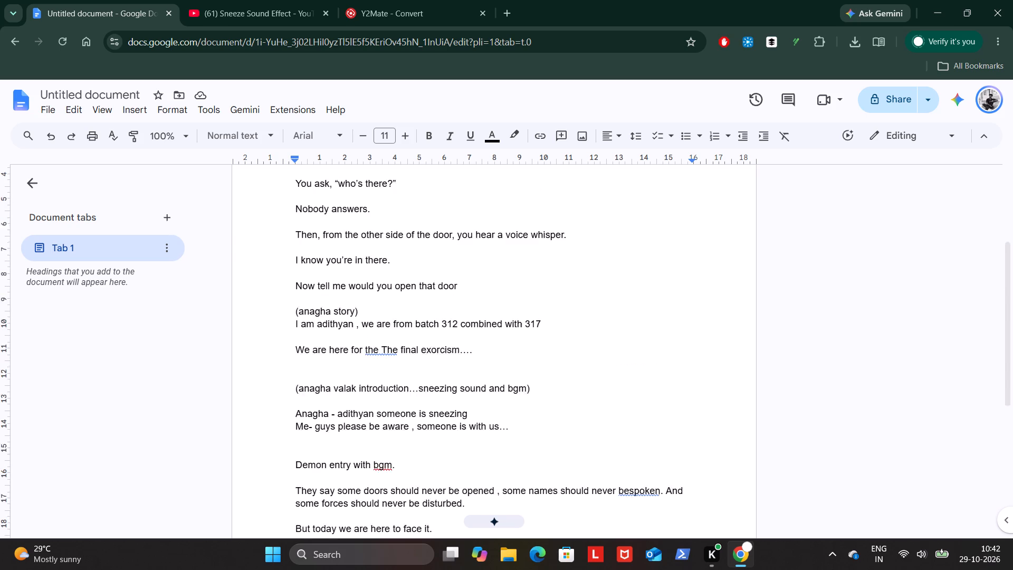
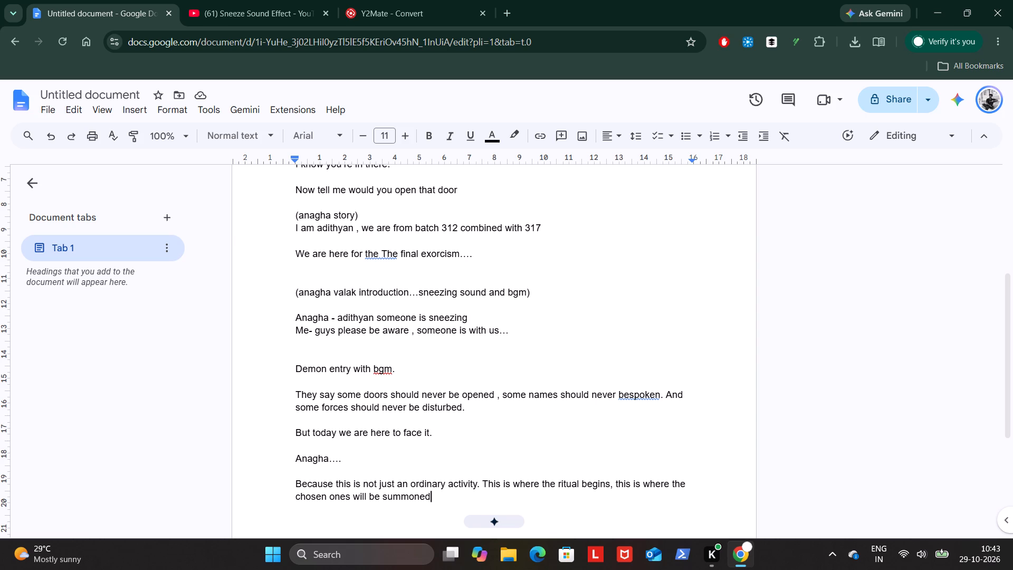
Below the ritual sentence, after a blank line, add the line "Welcome to the summoning." and start a new line beneath it.
scroll(482, 248, "down", 2)
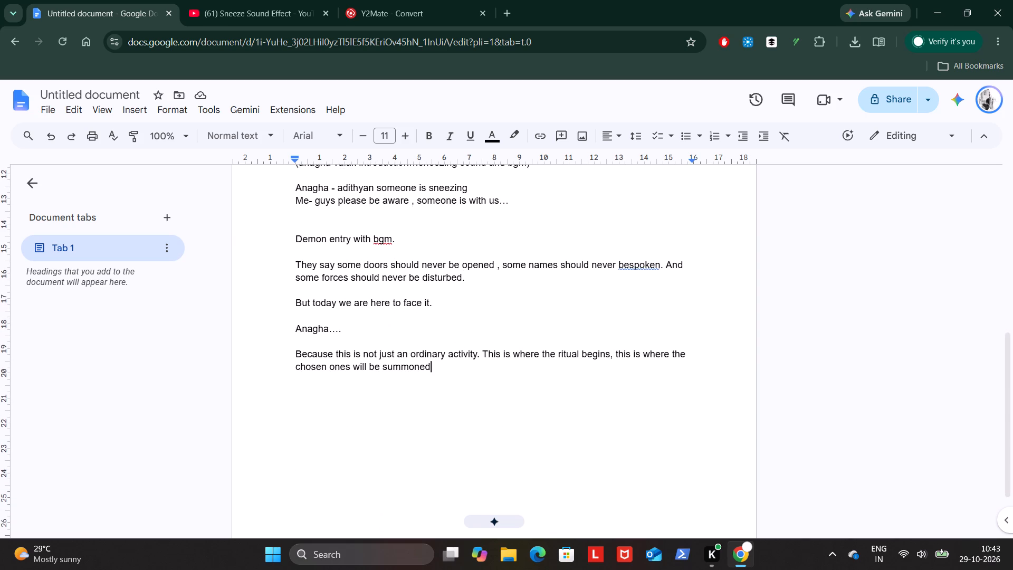
key("Return")
key("Return")
type("welcome to the summoning.")
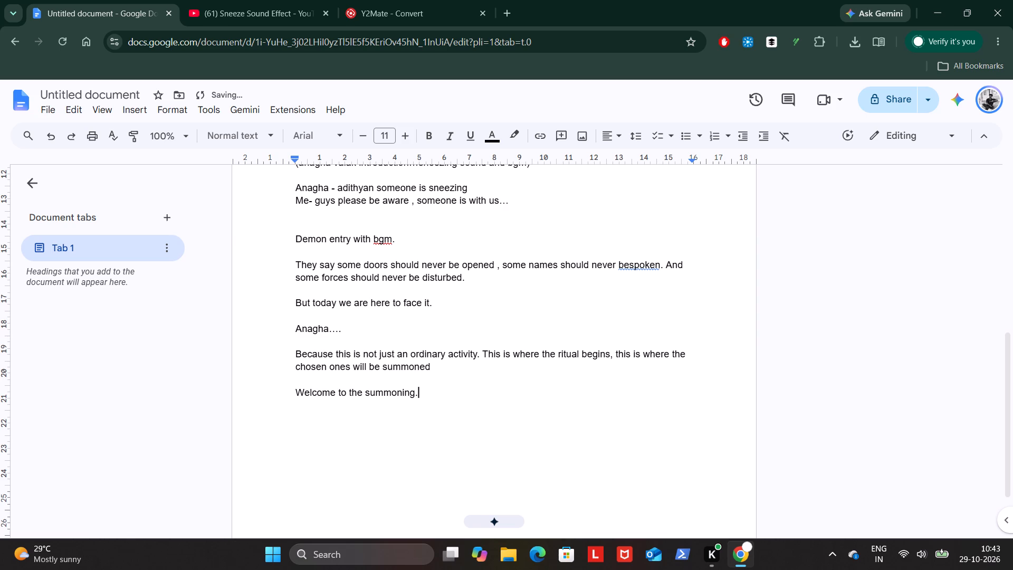
key("Return")
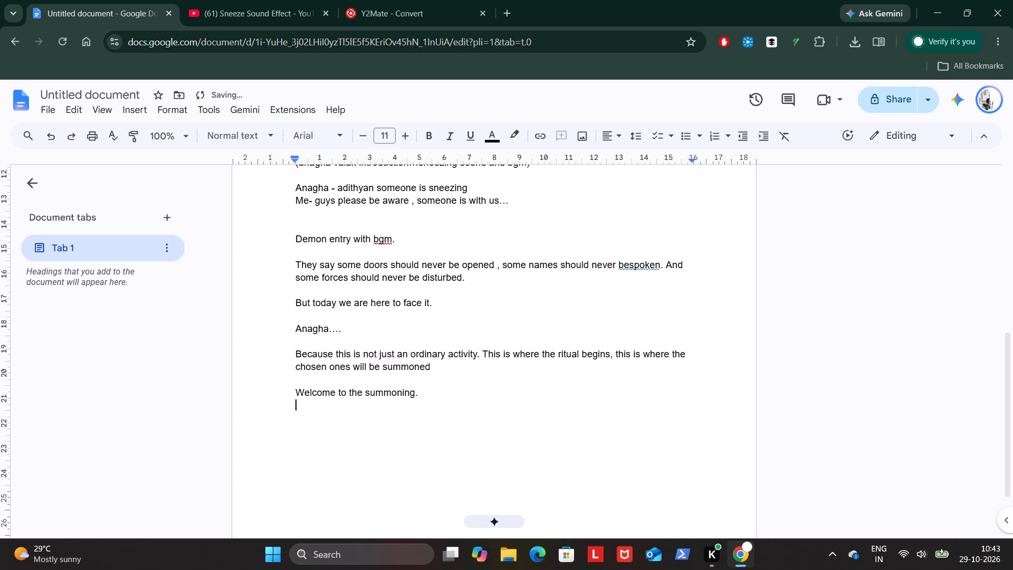
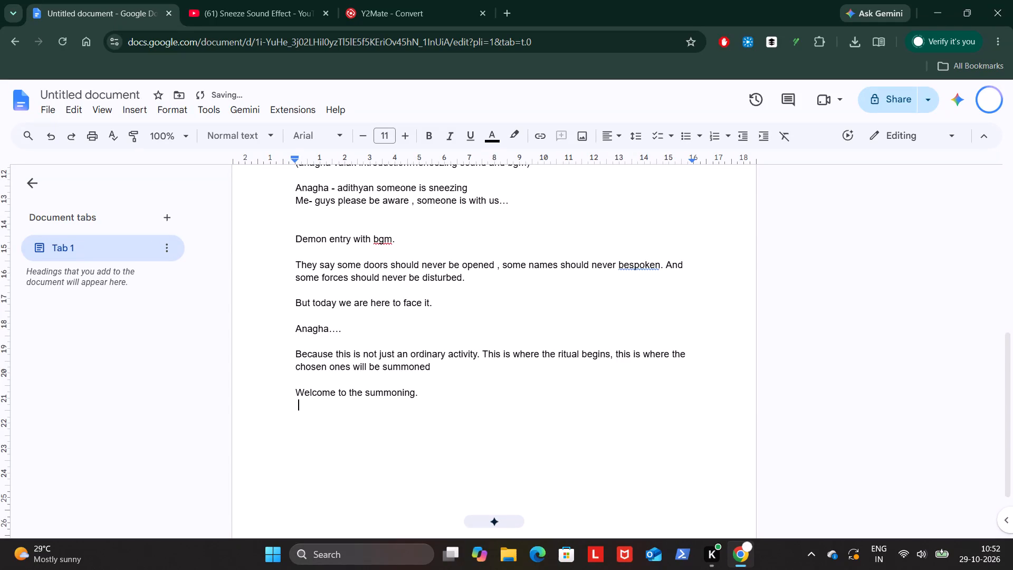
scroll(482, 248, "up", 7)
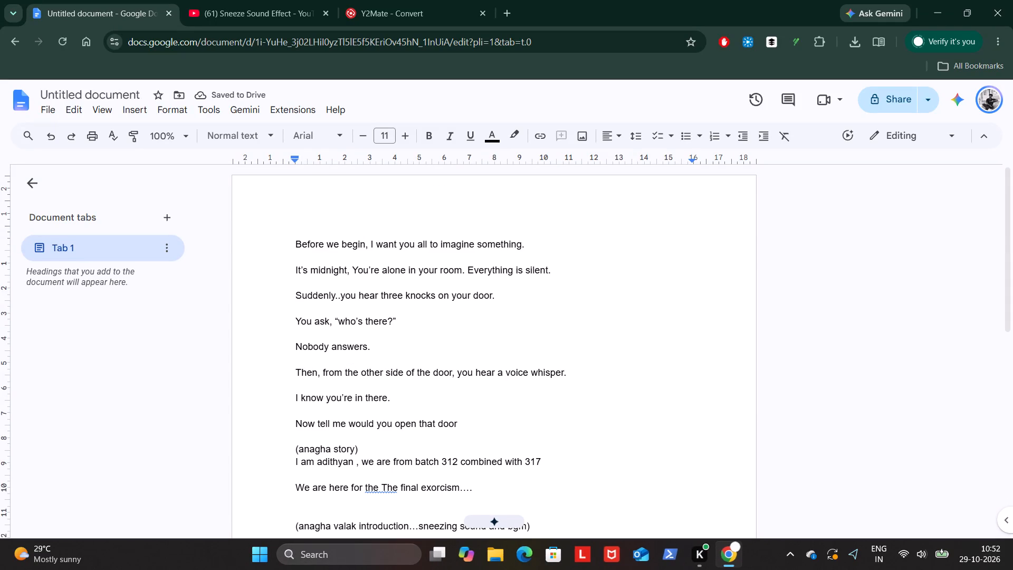
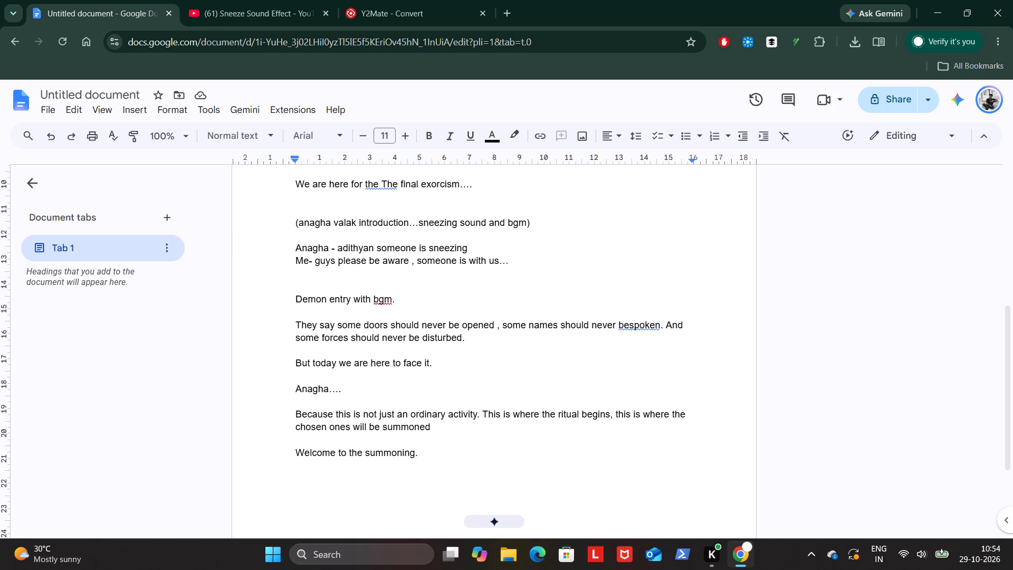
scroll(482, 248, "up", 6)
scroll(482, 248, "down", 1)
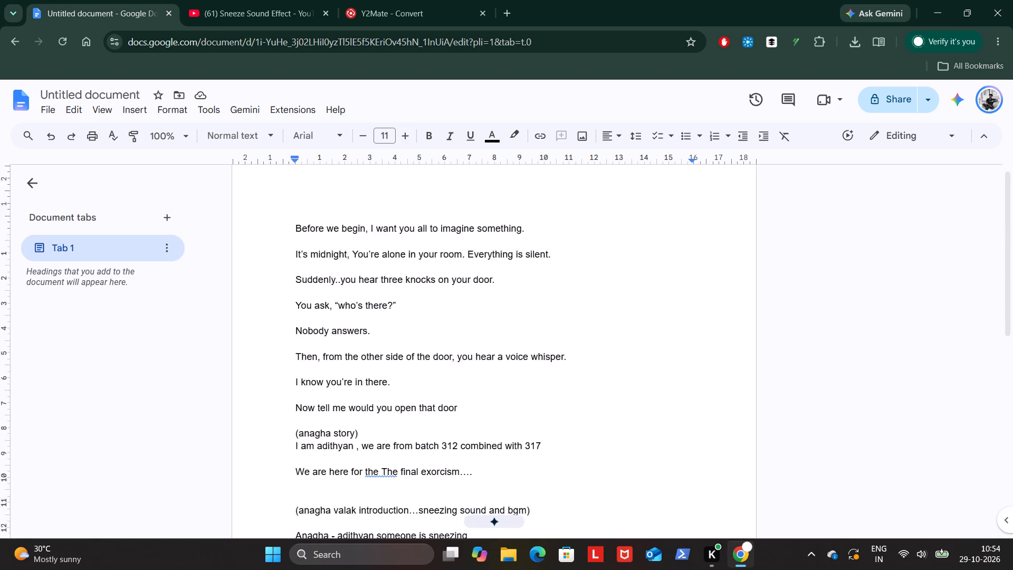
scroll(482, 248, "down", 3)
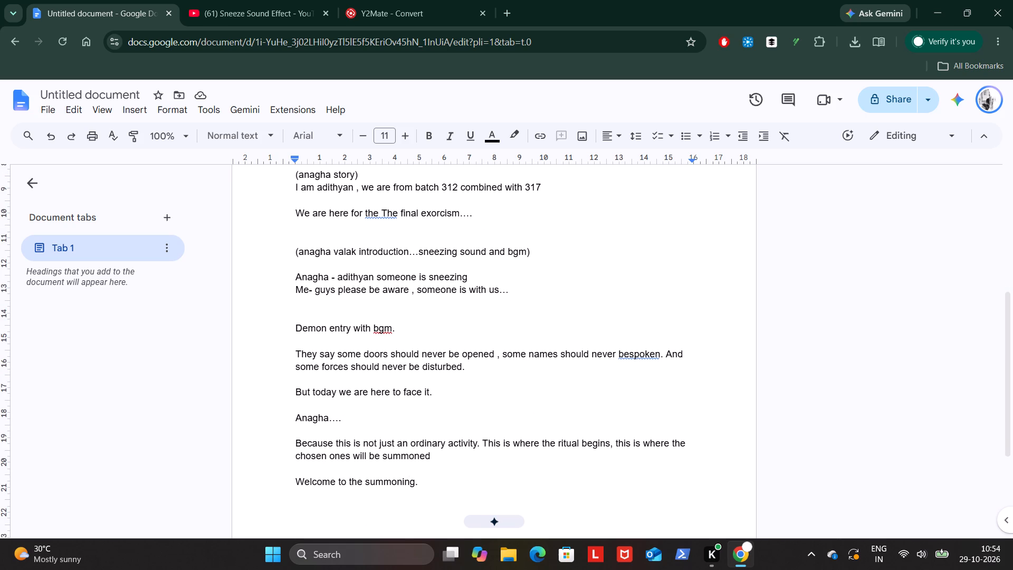
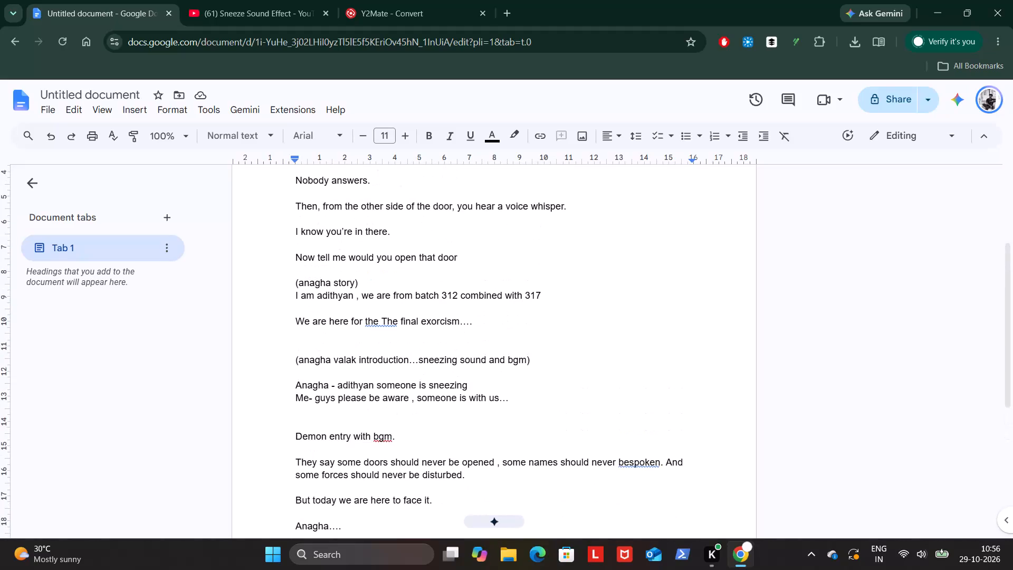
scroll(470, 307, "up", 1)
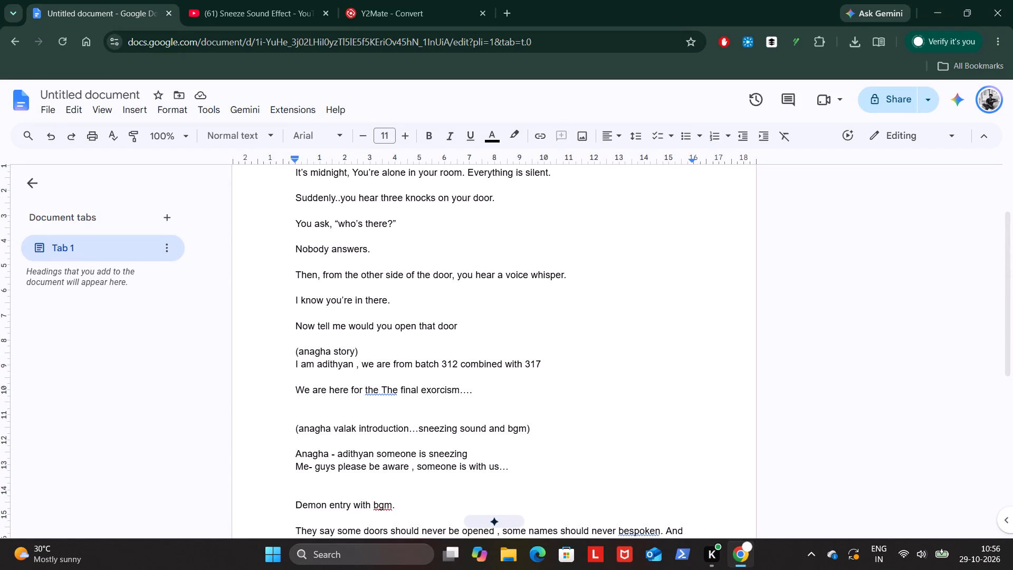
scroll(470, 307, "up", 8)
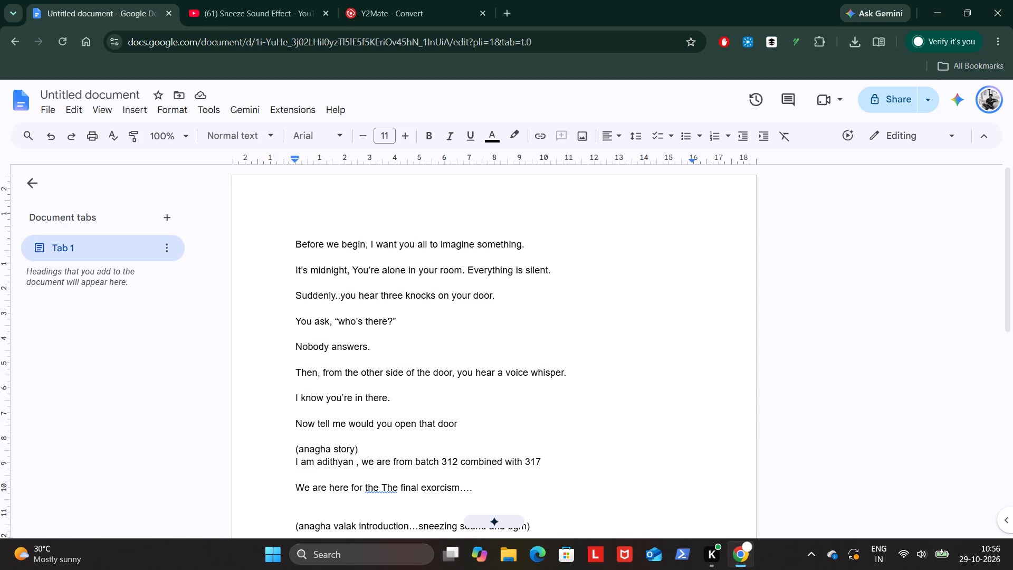
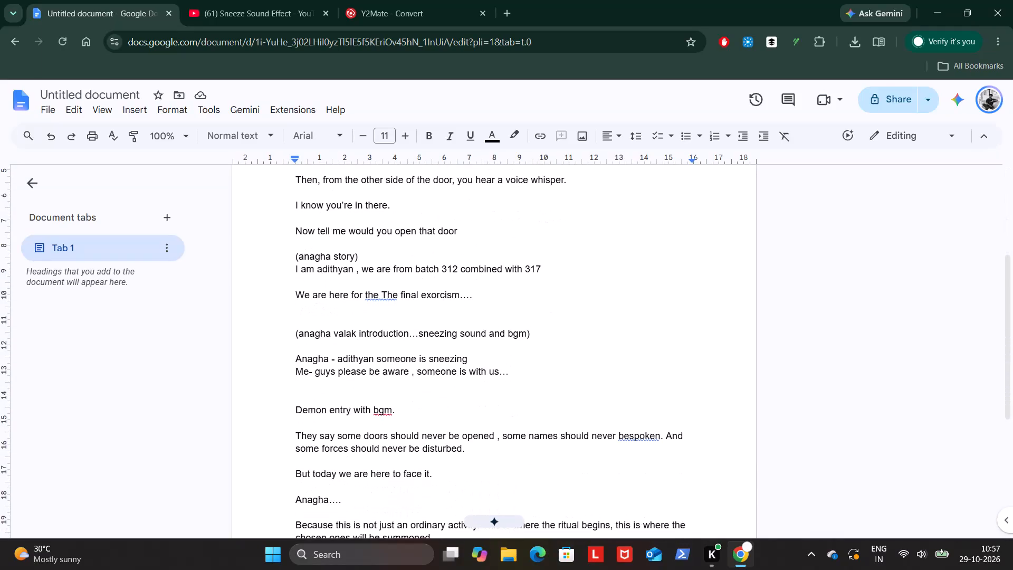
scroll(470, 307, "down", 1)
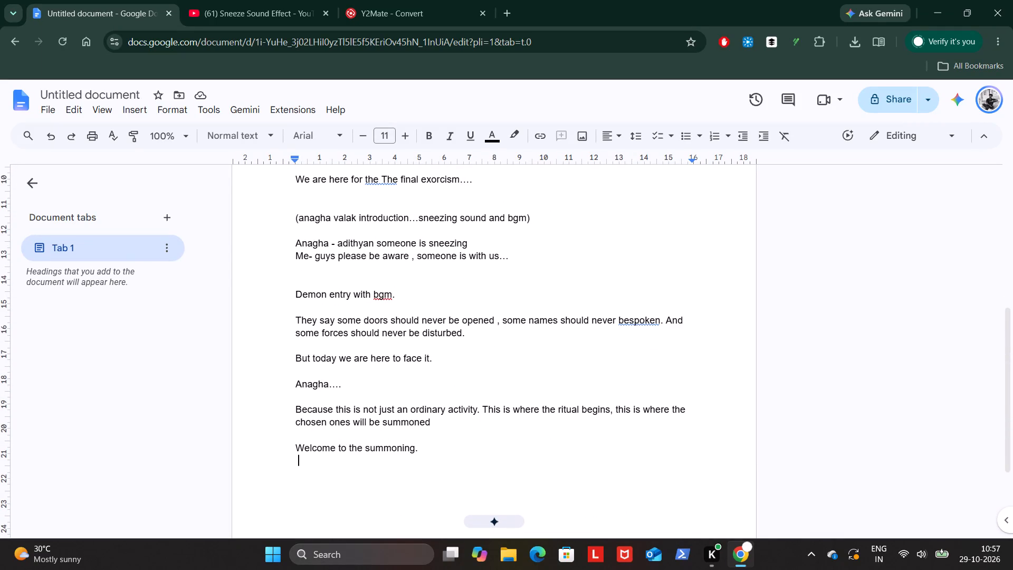